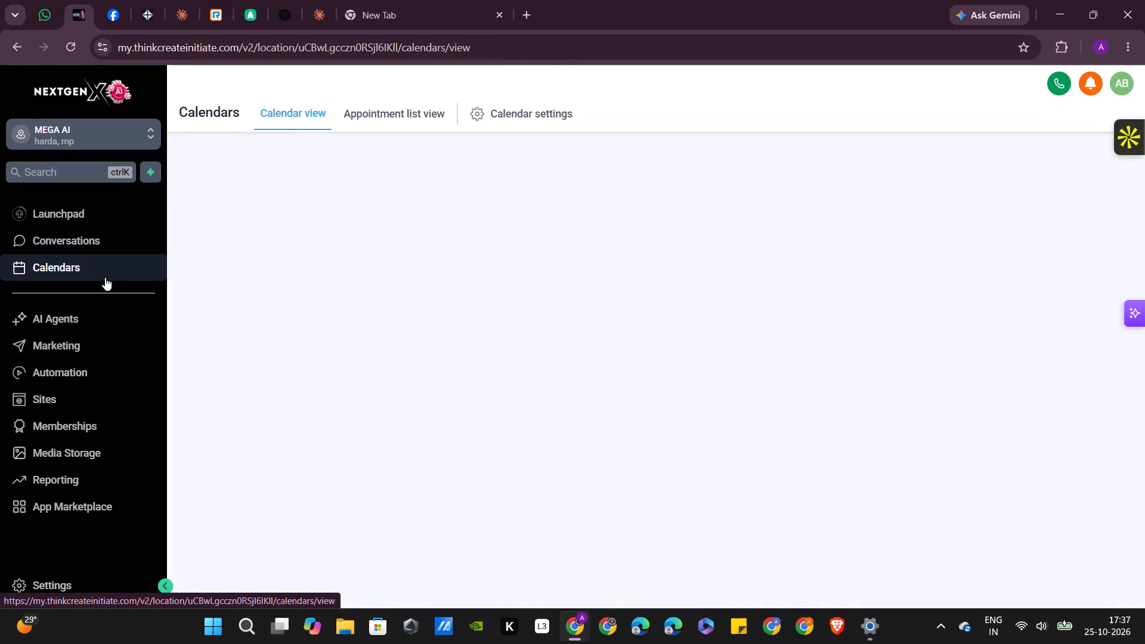
pyautogui.scroll(-1, 116, 345)
pyautogui.click(86, 346)
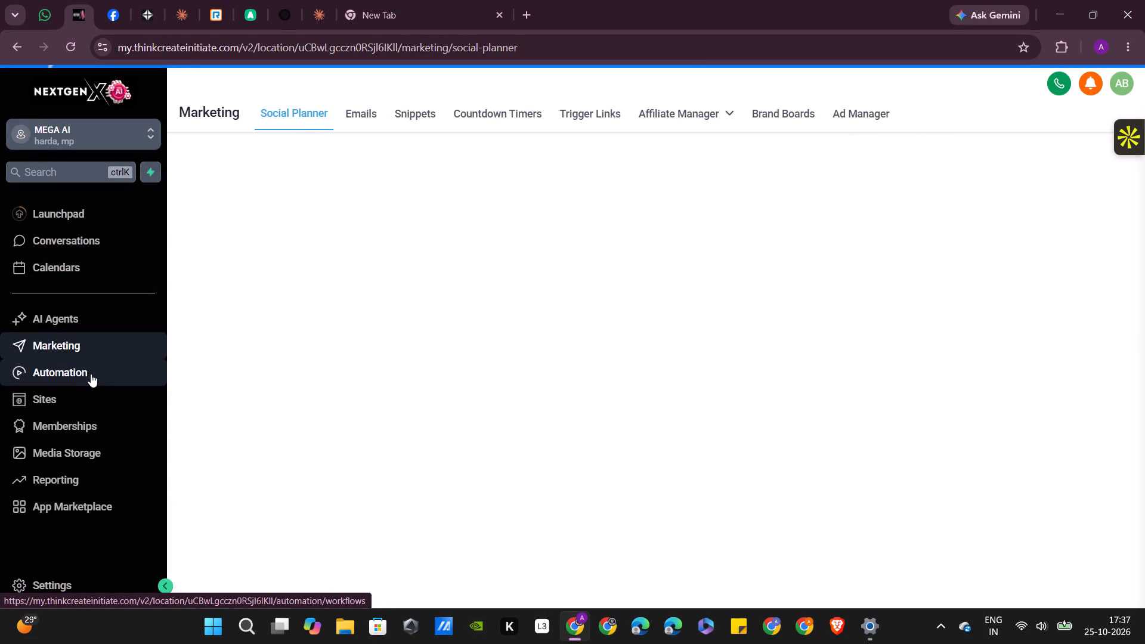
pyautogui.click(91, 374)
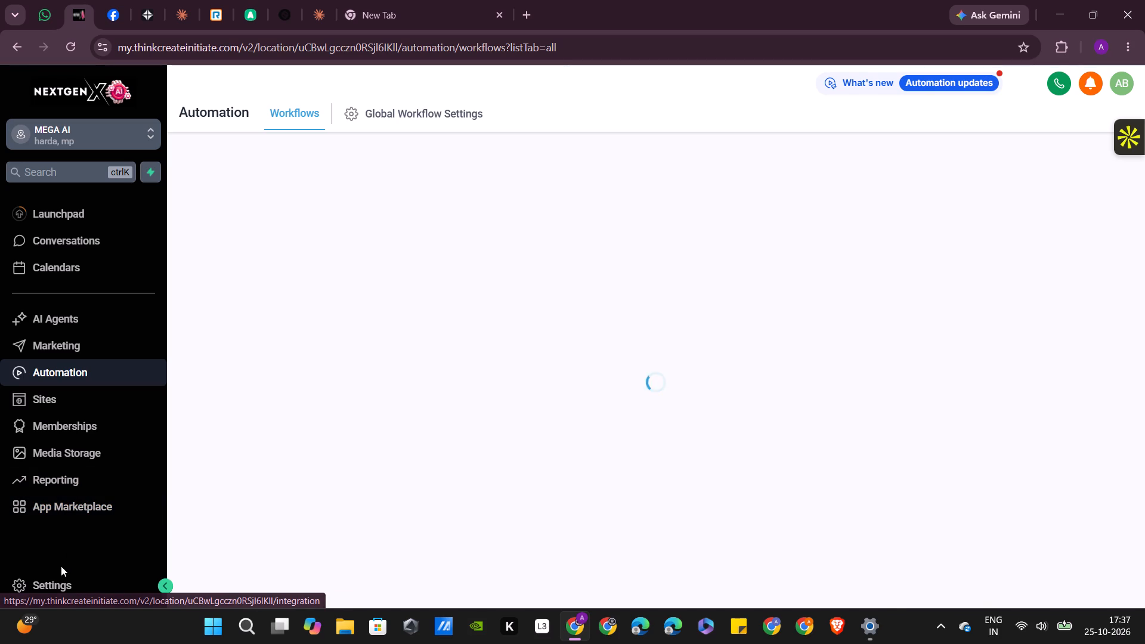
pyautogui.click(54, 584)
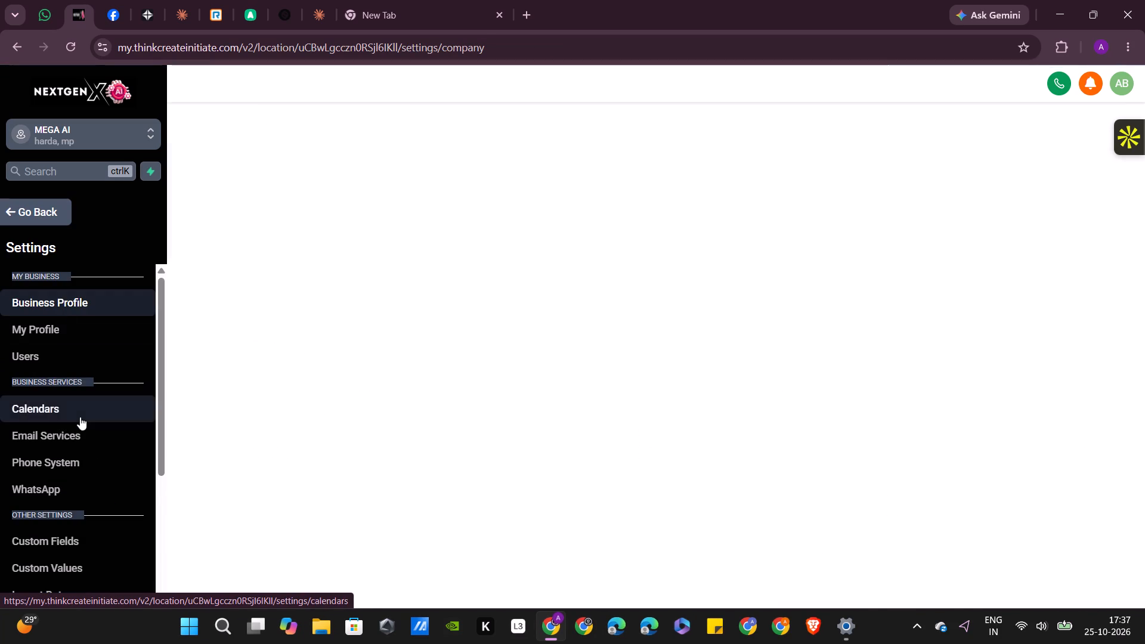
pyautogui.scroll(-1, 80, 417)
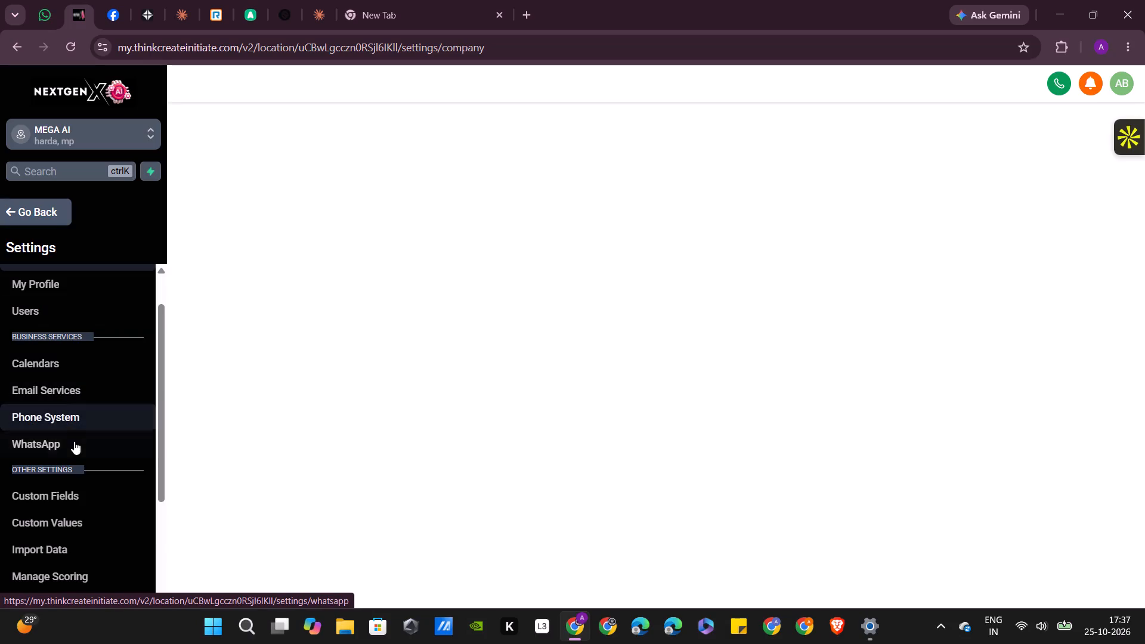
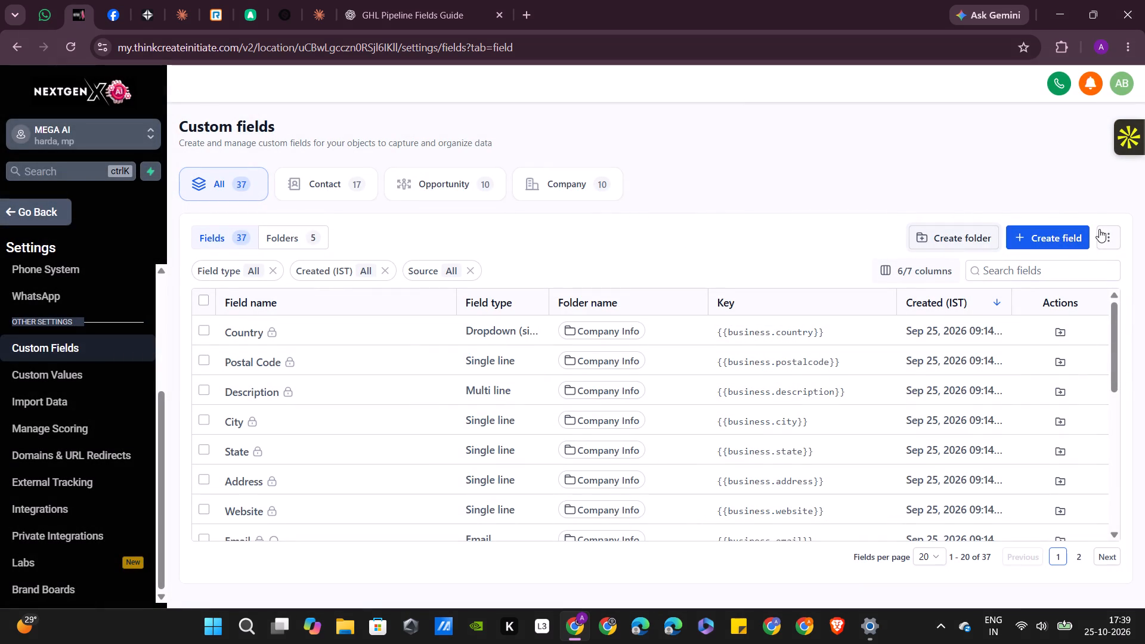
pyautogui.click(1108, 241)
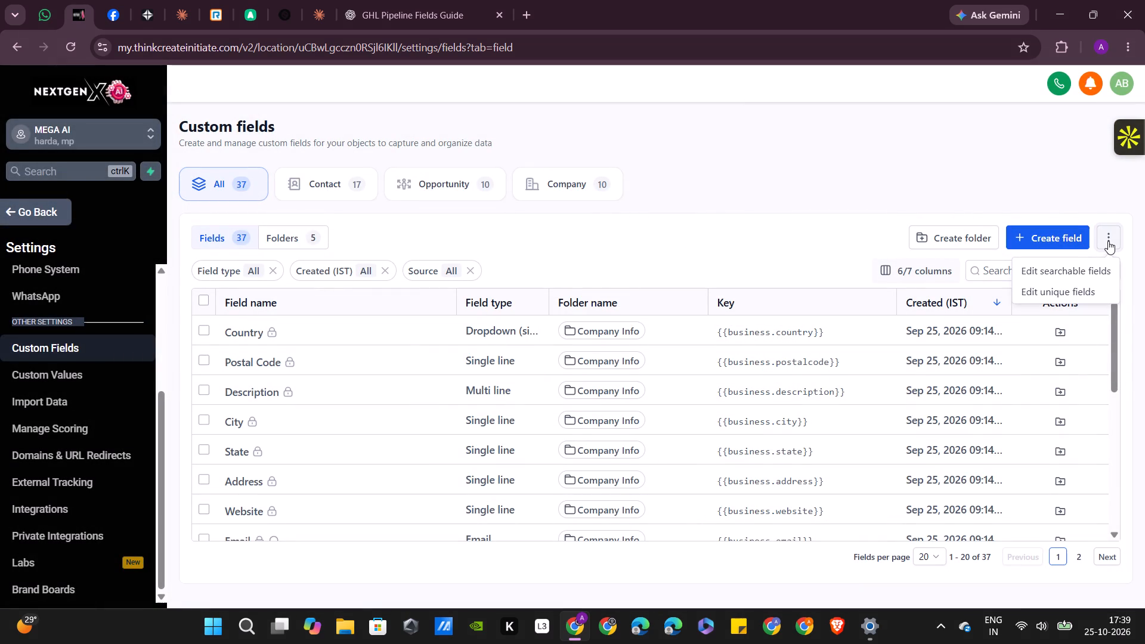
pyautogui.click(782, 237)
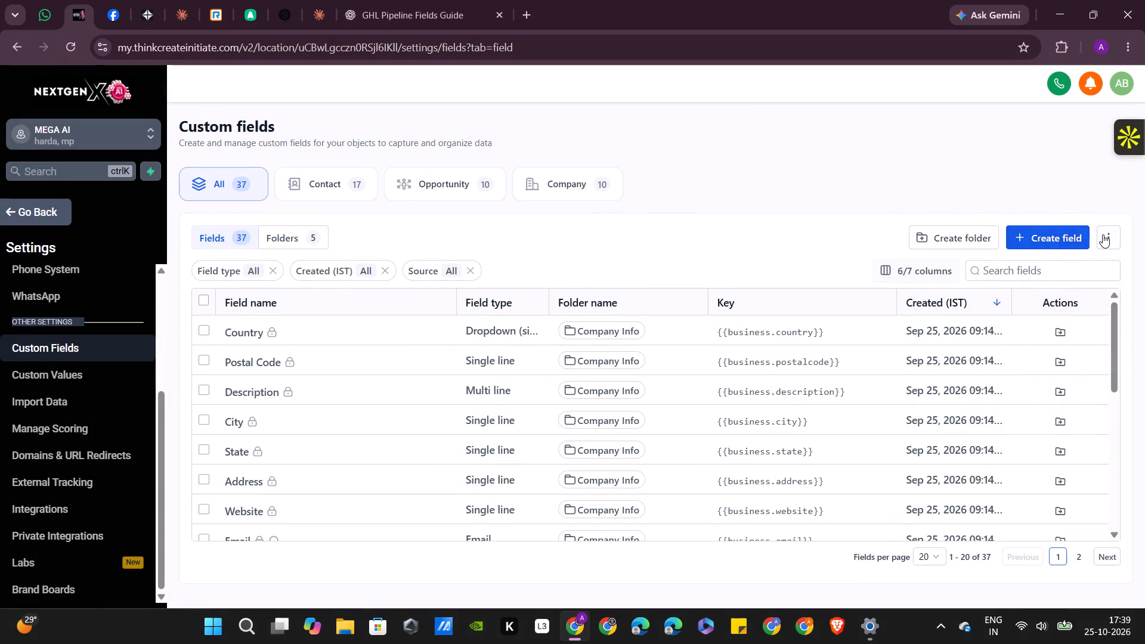
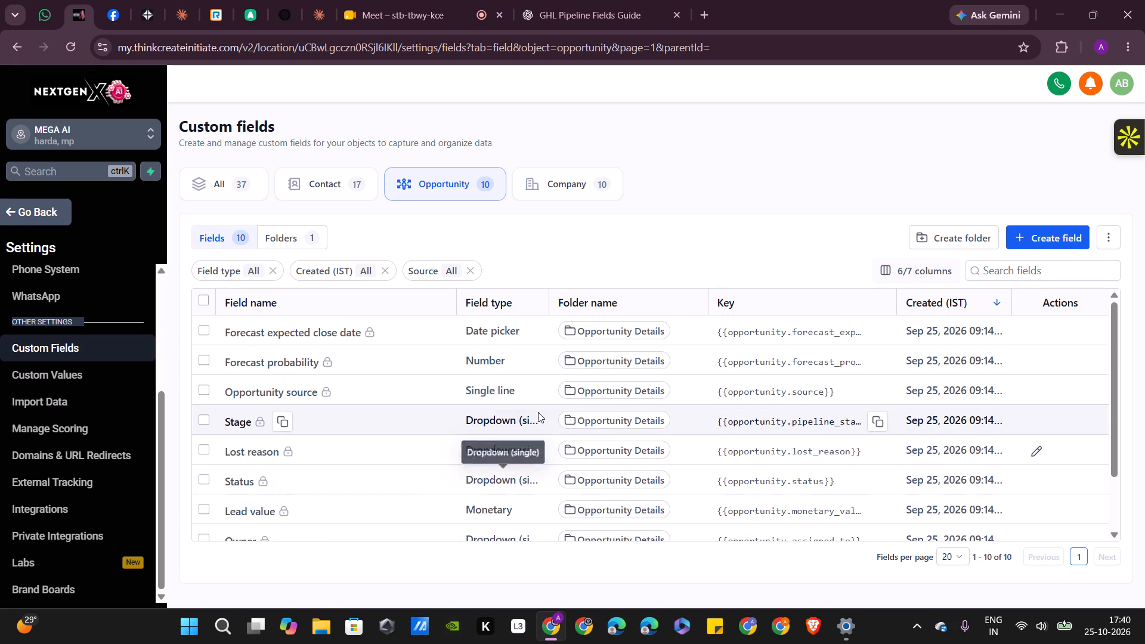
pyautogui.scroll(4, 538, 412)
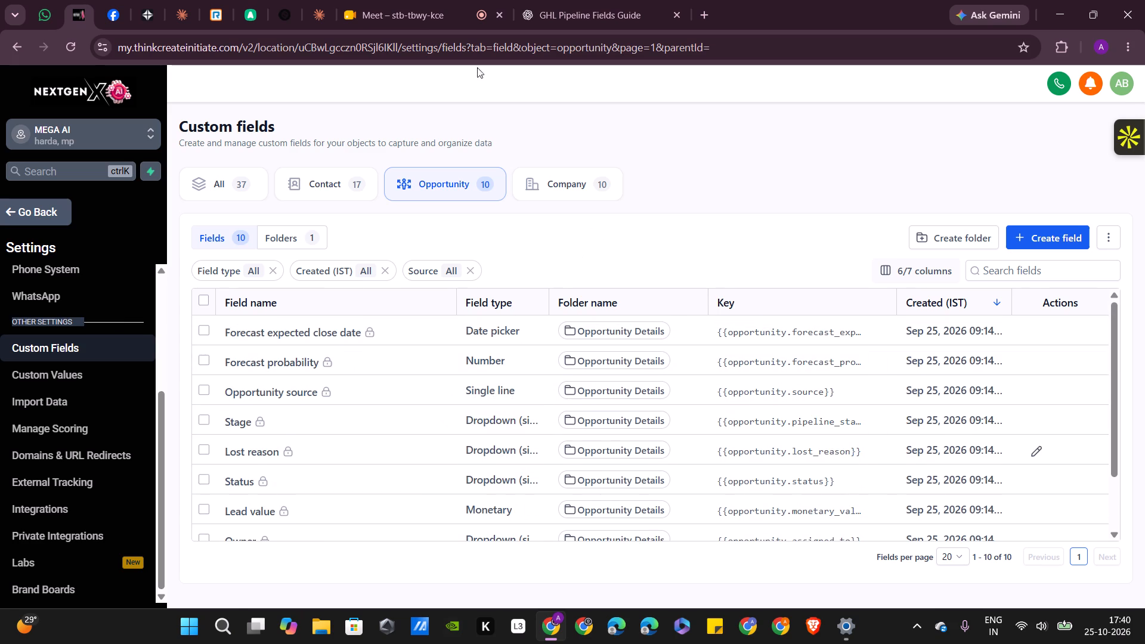
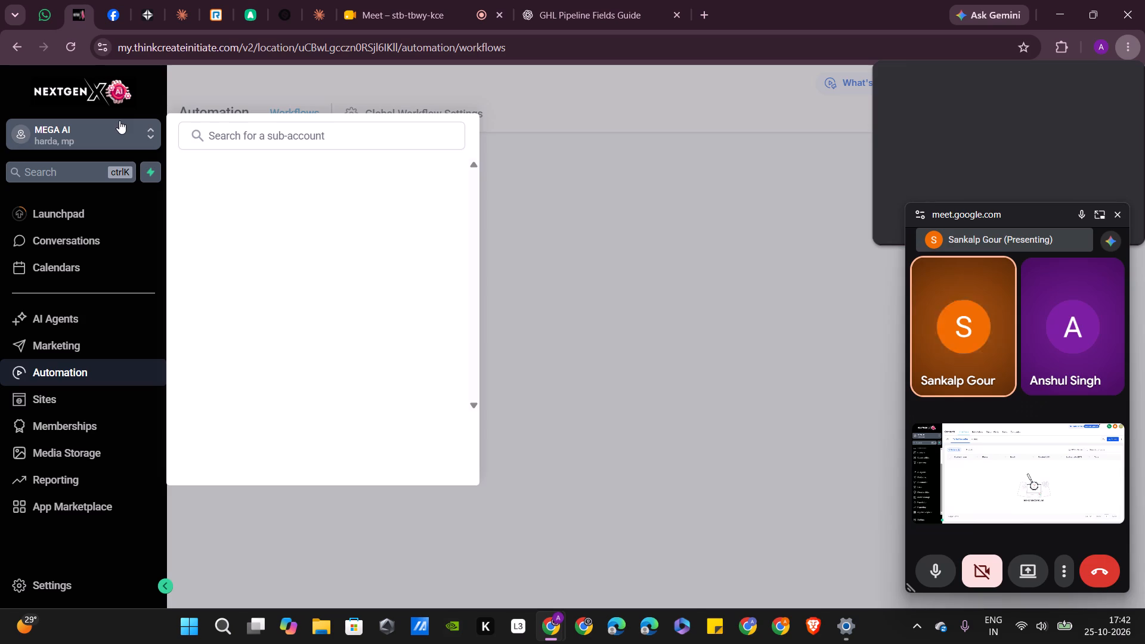
# Dismiss the sub-account switcher without choosing another account, staying in MEGA AI's Automation area.
pyautogui.click(636, 227)
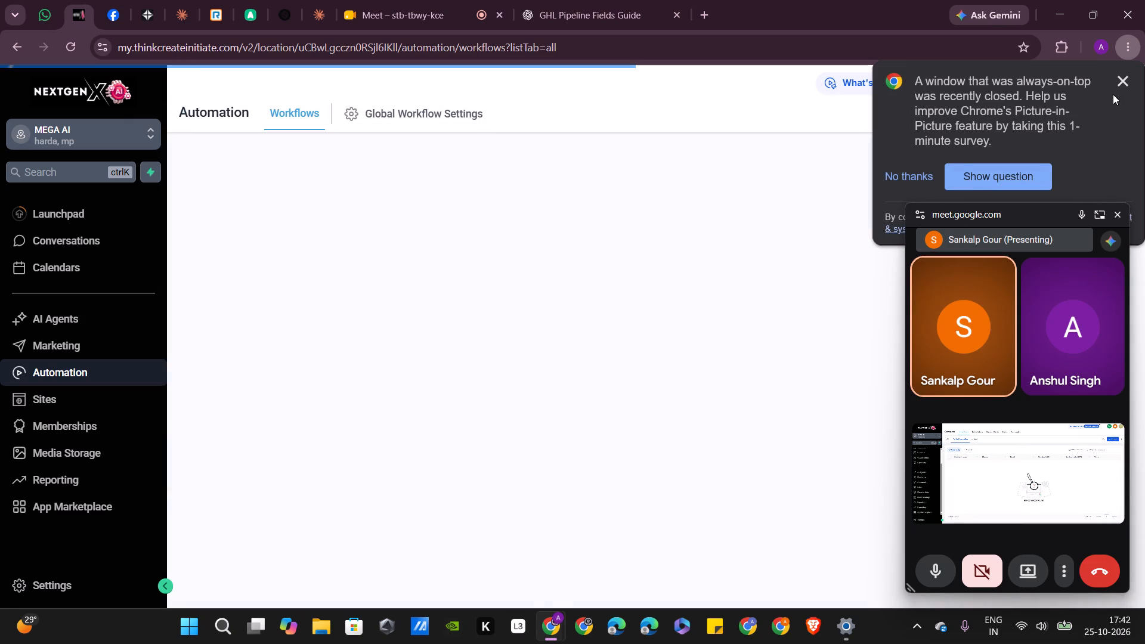
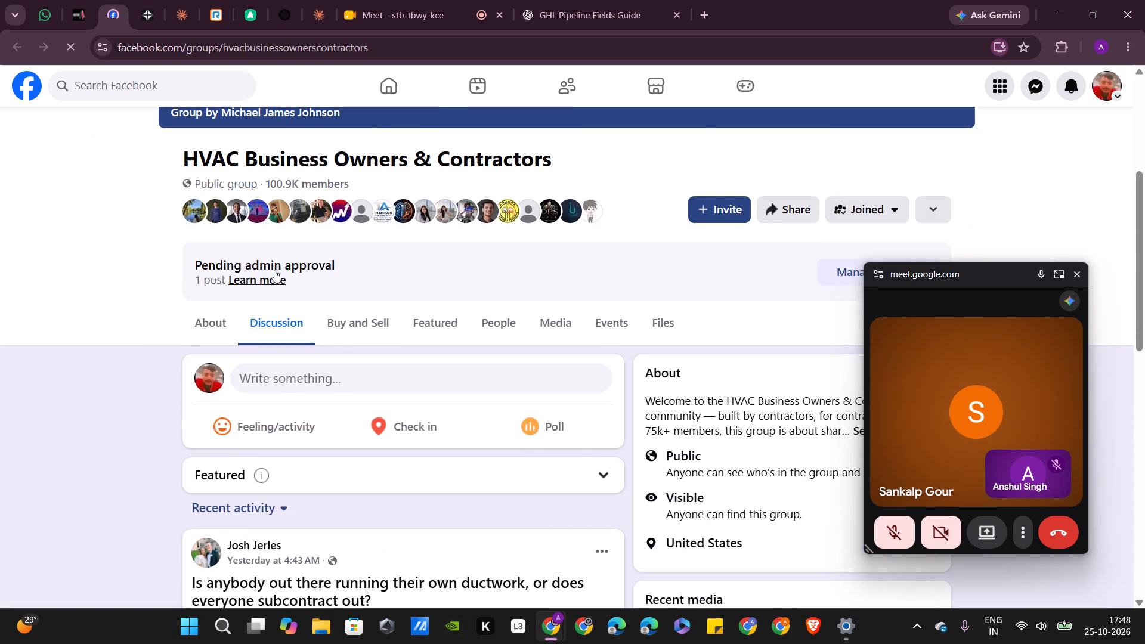
# Look through the recent posts in the discussion feed of the HVAC Business Owners & Contractors Facebook group.
pyautogui.click(265, 278)
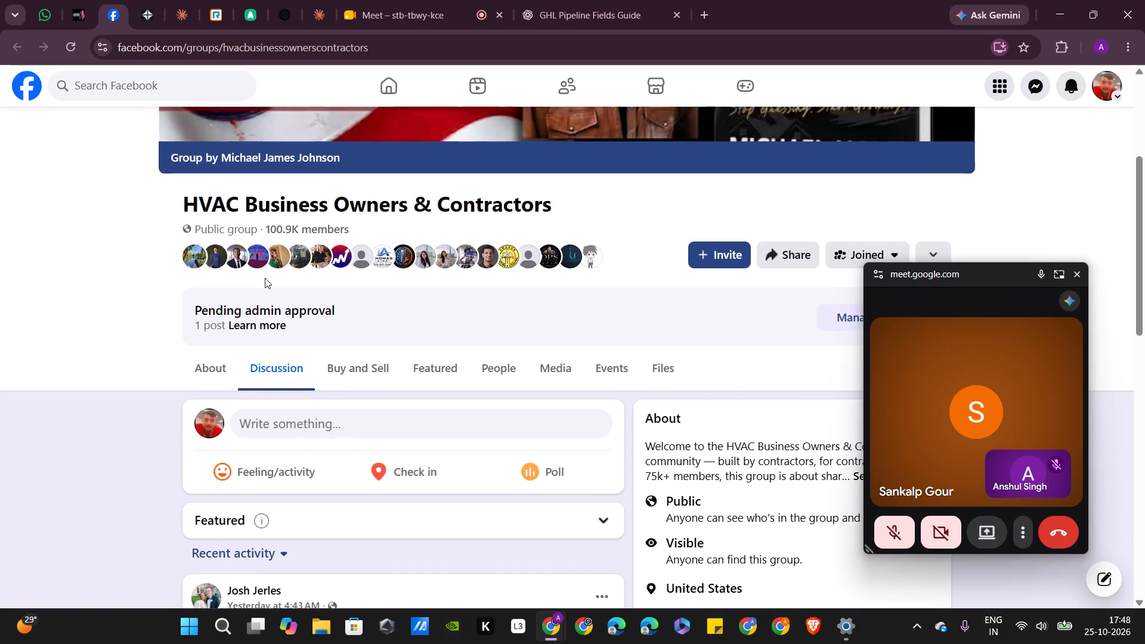
pyautogui.scroll(-2, 211, 374)
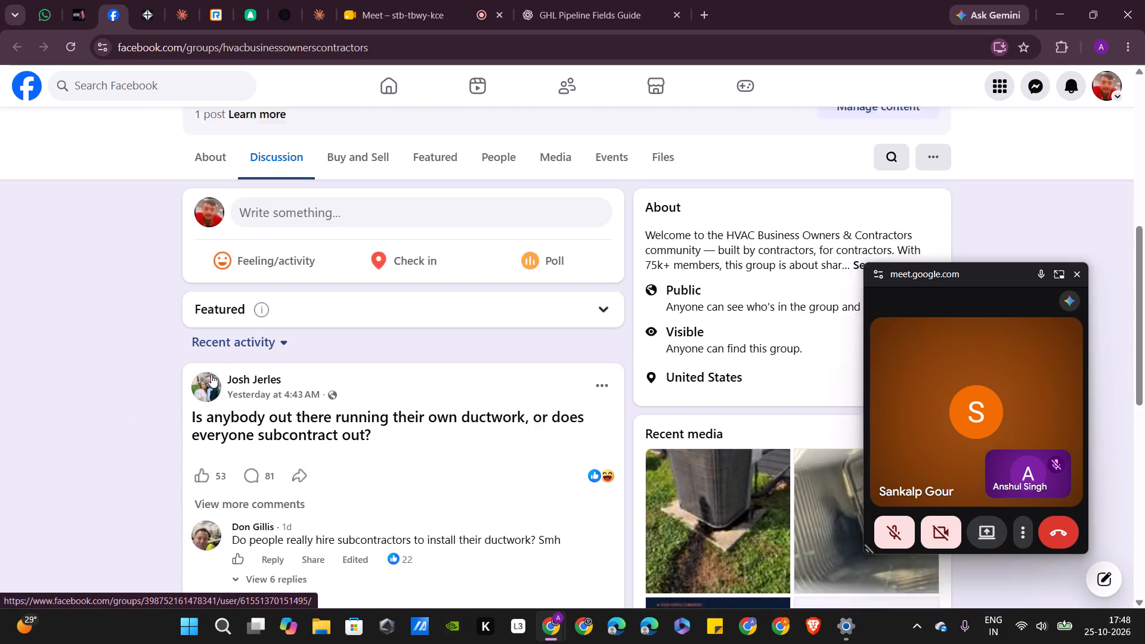
pyautogui.scroll(-2, 211, 374)
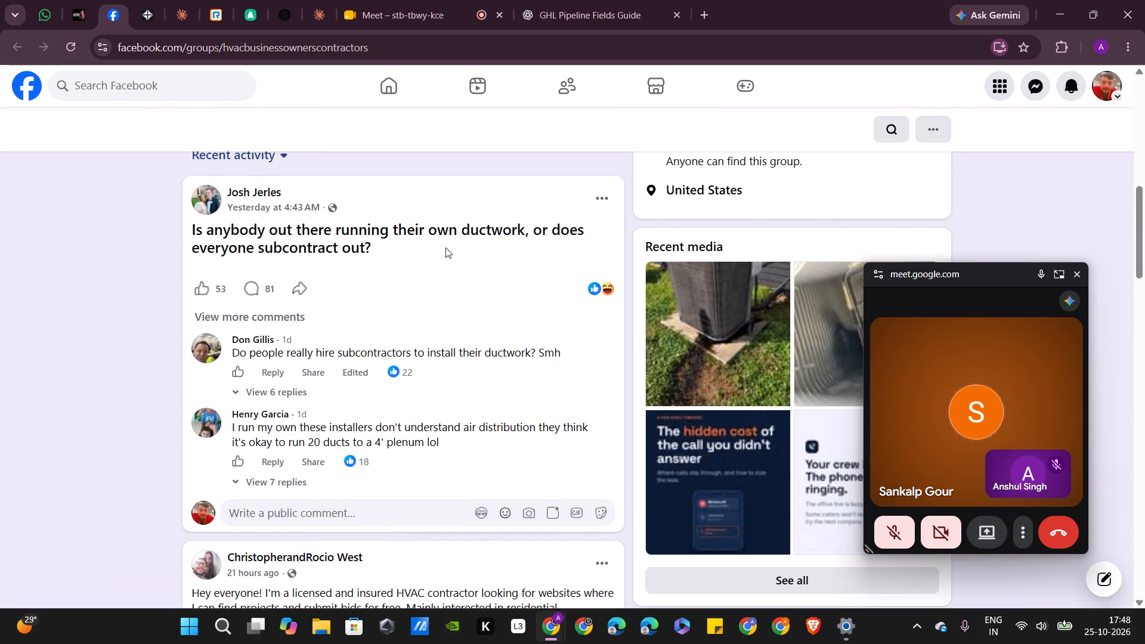
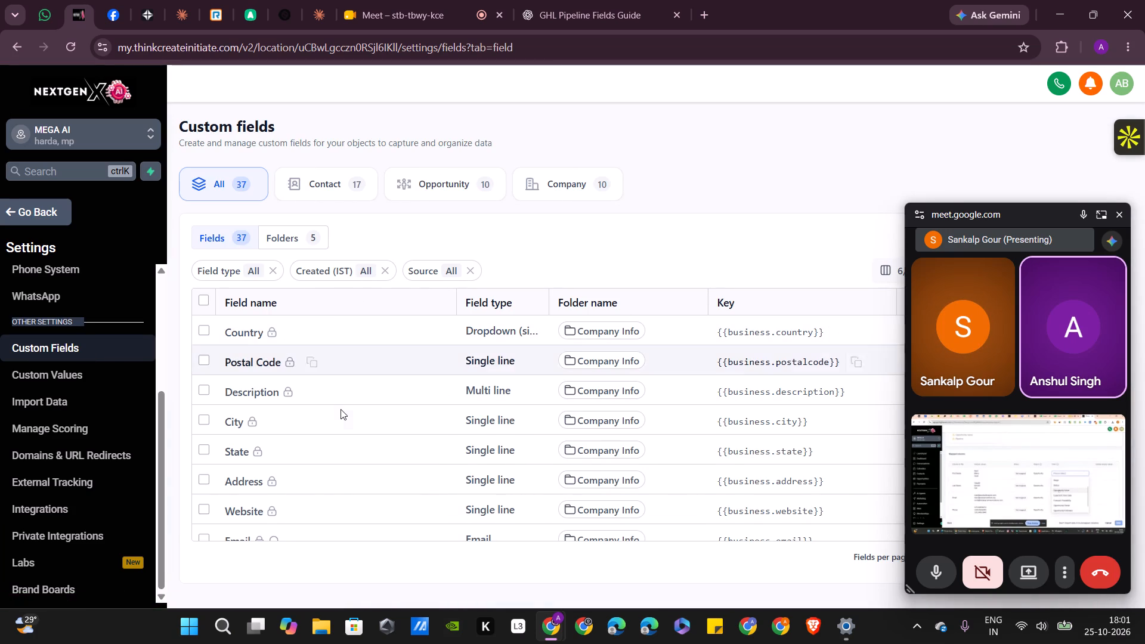
# Look through the account's custom fields list, check the Custom Values page, and return to Custom Fields.
pyautogui.scroll(-2, 341, 409)
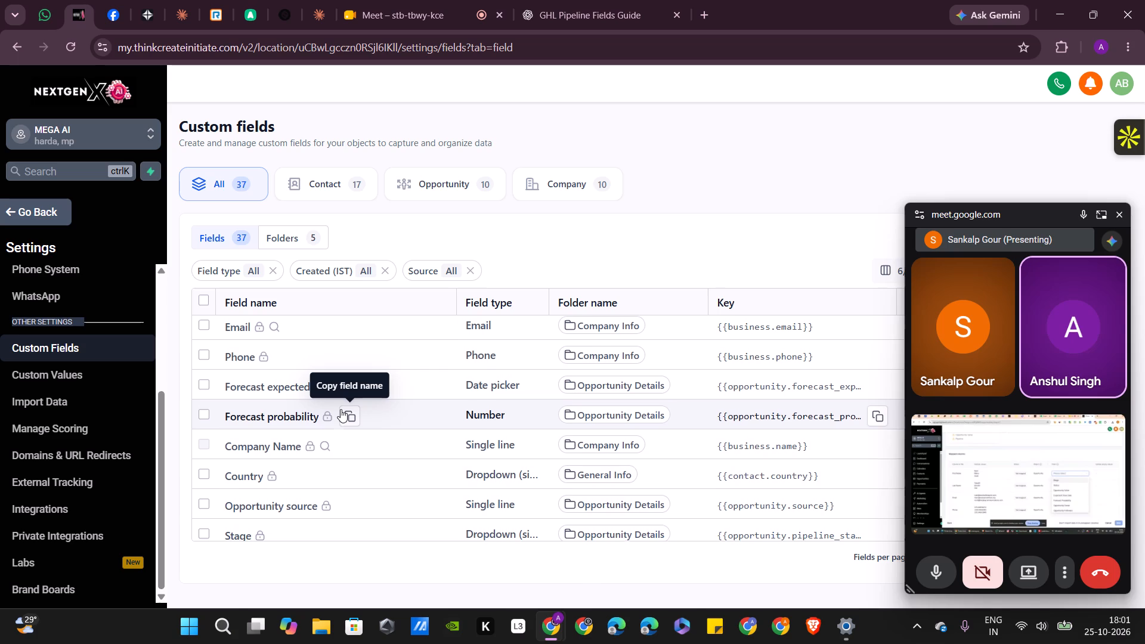
pyautogui.scroll(1, 341, 409)
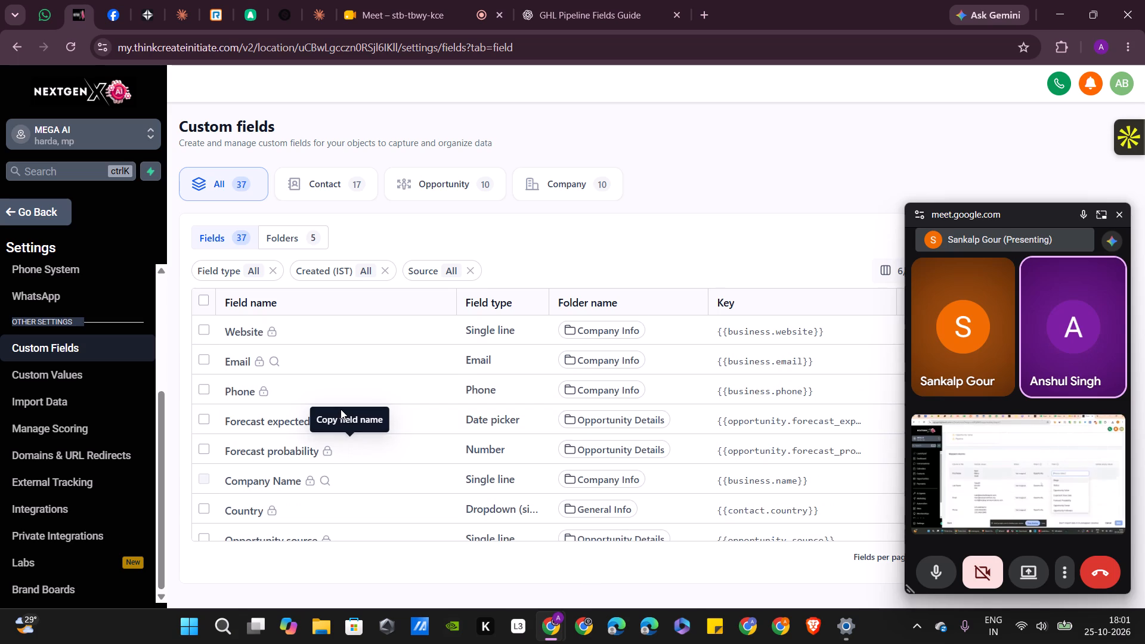
pyautogui.click(107, 381)
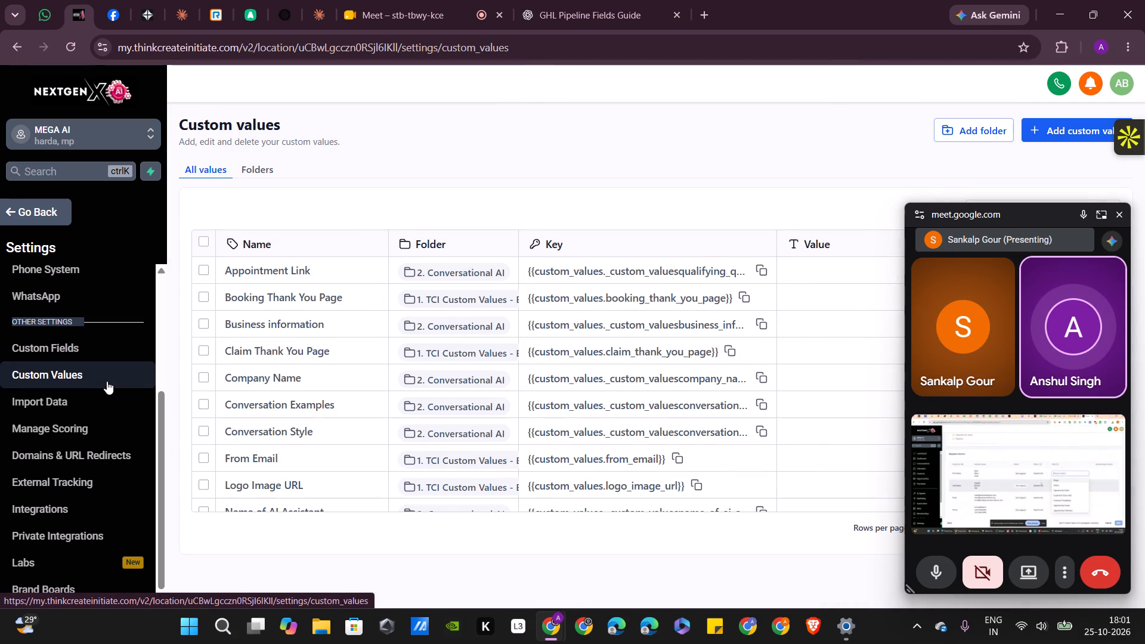
pyautogui.click(88, 348)
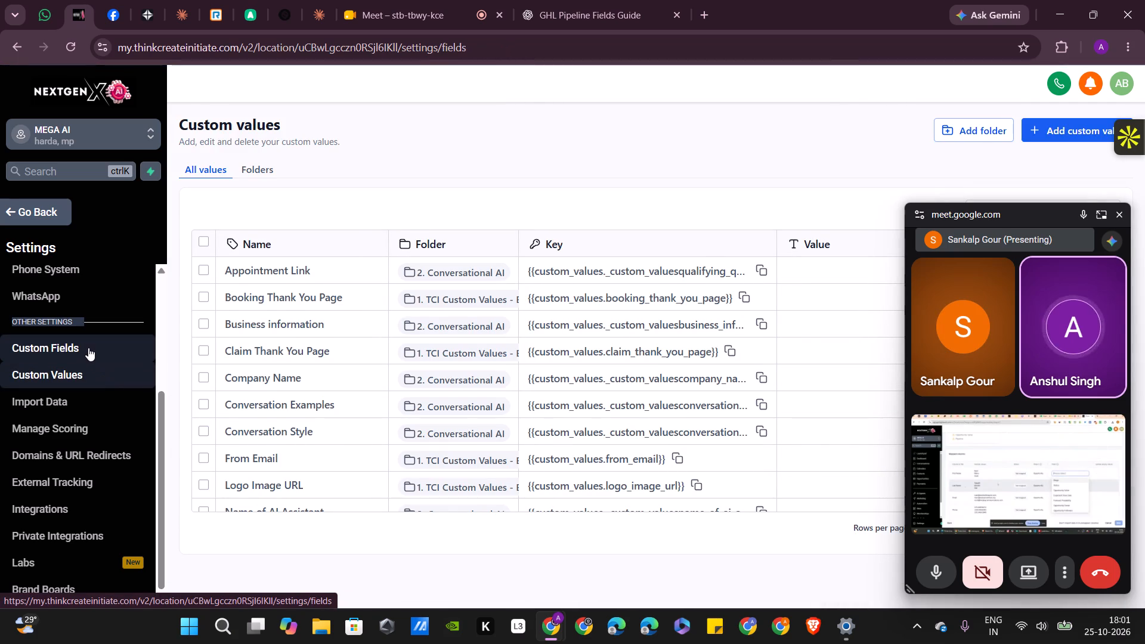
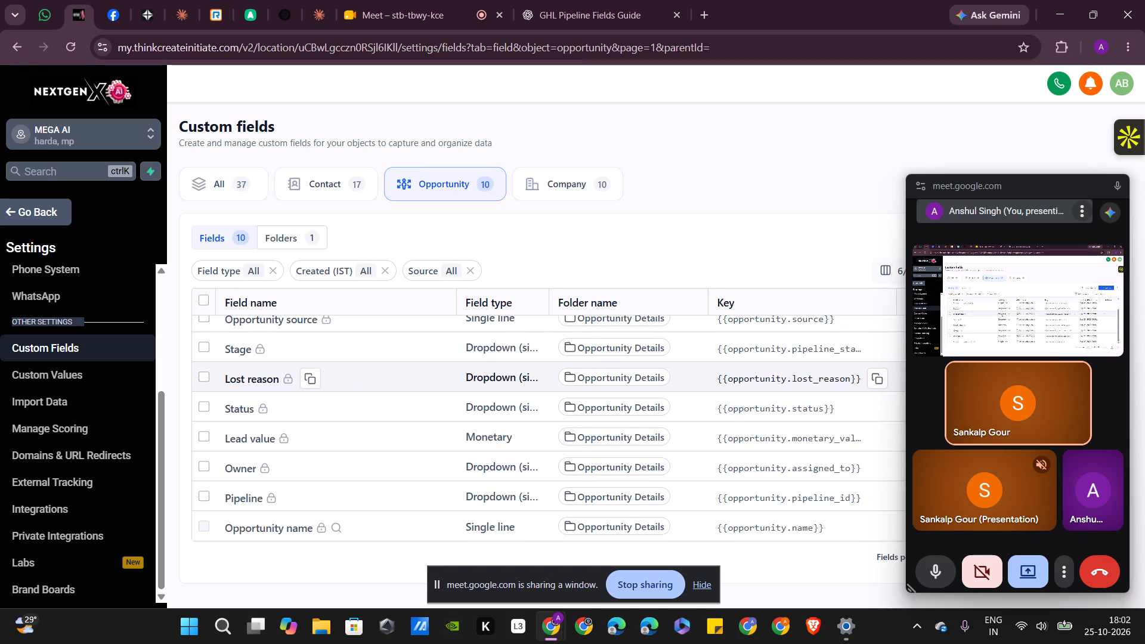
# Look through the Opportunity custom fields, examining the pipeline, stage, status, source and forecast fields with their types and keys.
pyautogui.hscroll(1, 486, 381)
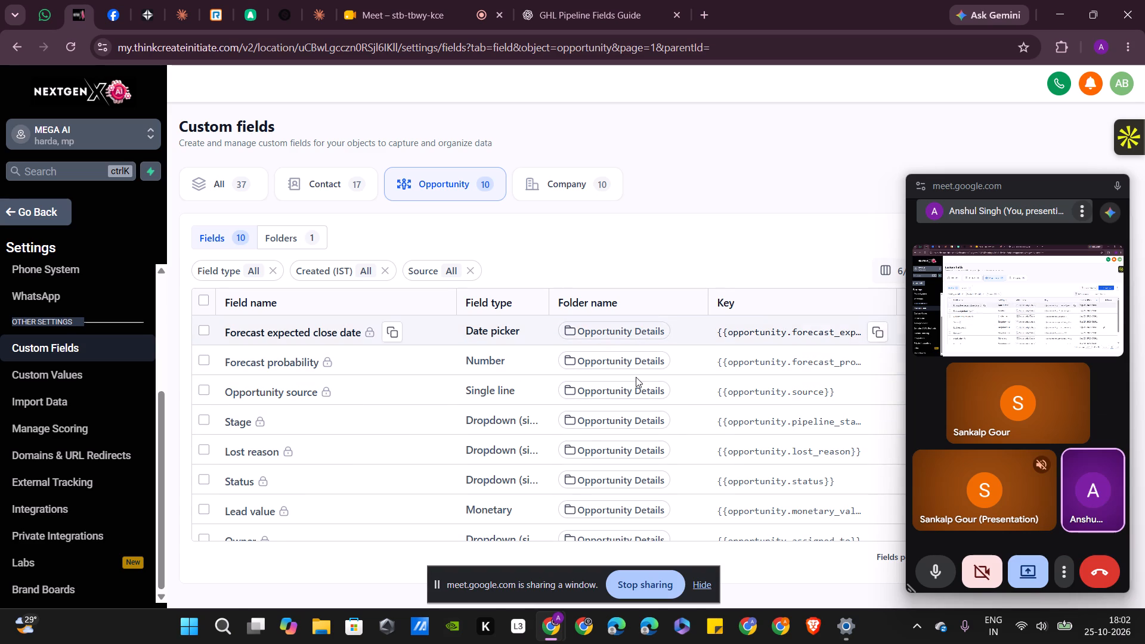
pyautogui.scroll(-2, 636, 377)
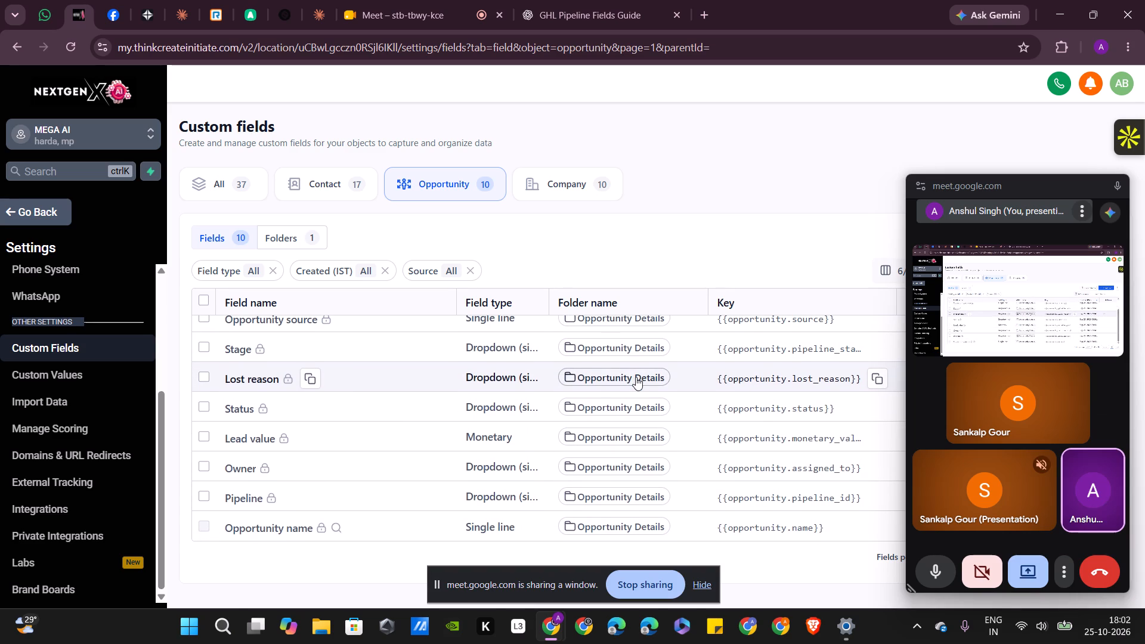
pyautogui.scroll(-2, 636, 377)
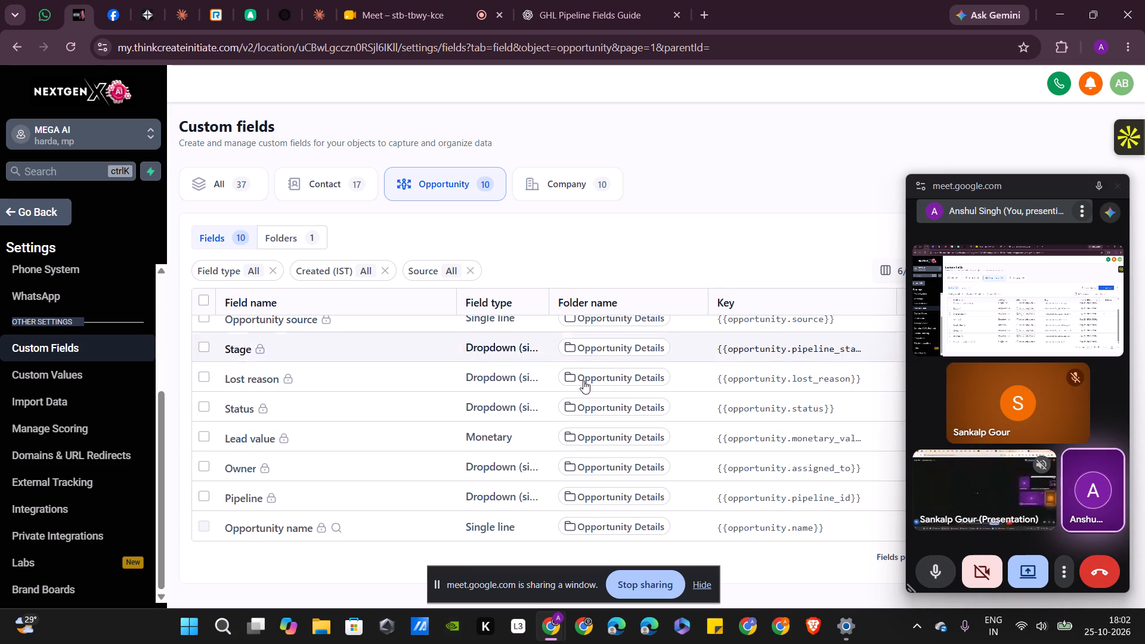
pyautogui.scroll(-2, 55, 413)
pyautogui.scroll(5, 55, 413)
pyautogui.scroll(-2, 55, 413)
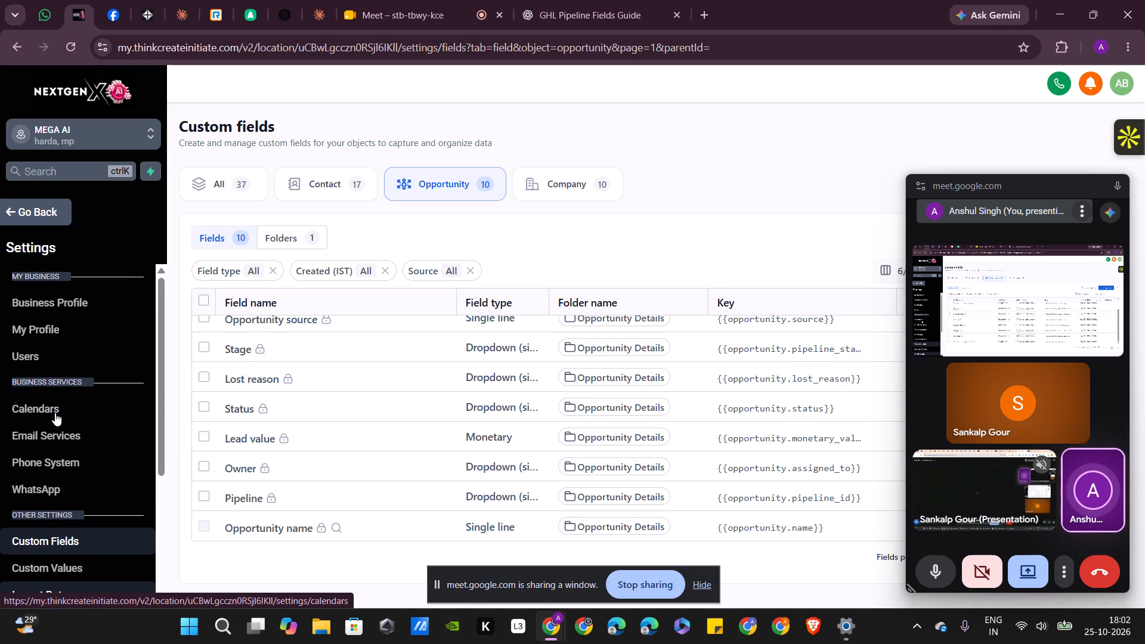
pyautogui.scroll(-3, 55, 413)
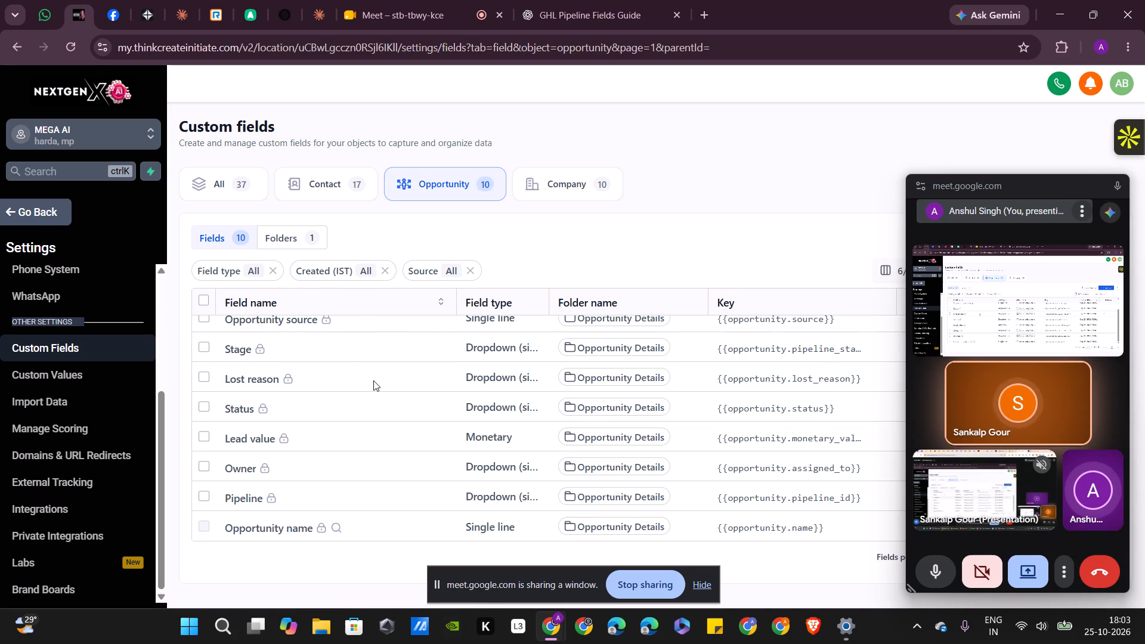
pyautogui.scroll(-1, 374, 380)
pyautogui.scroll(3, 374, 380)
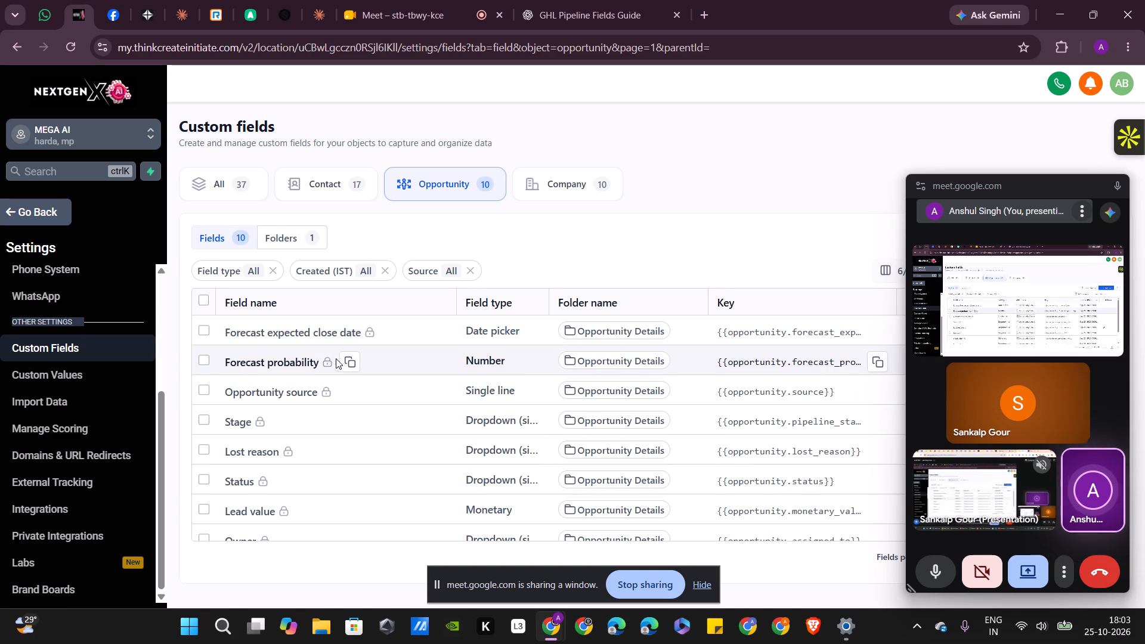
pyautogui.scroll(-3, 322, 544)
pyautogui.scroll(-3, 349, 392)
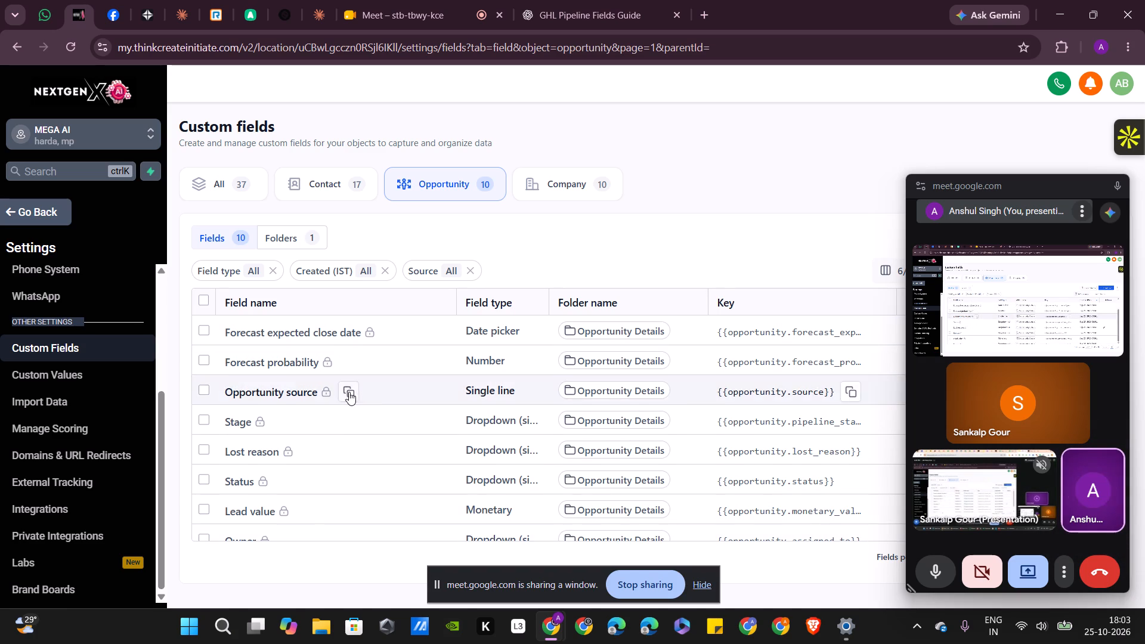
pyautogui.scroll(-1, 349, 392)
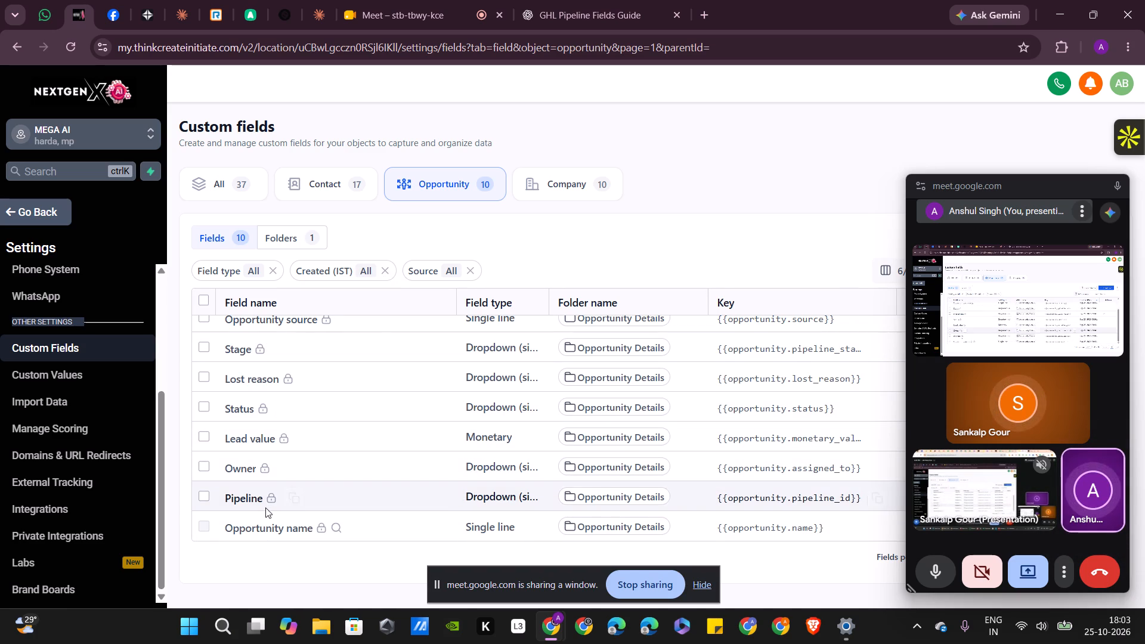
pyautogui.scroll(-1, 266, 509)
pyautogui.scroll(1, 273, 377)
pyautogui.scroll(1, 287, 425)
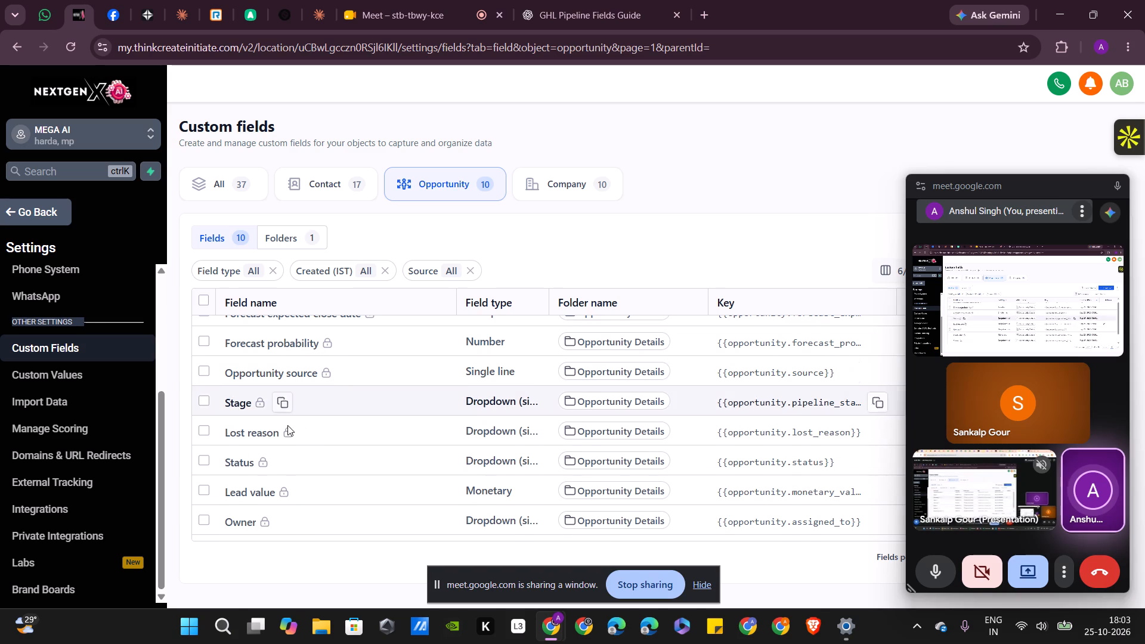
pyautogui.scroll(1, 287, 425)
pyautogui.scroll(1, 283, 363)
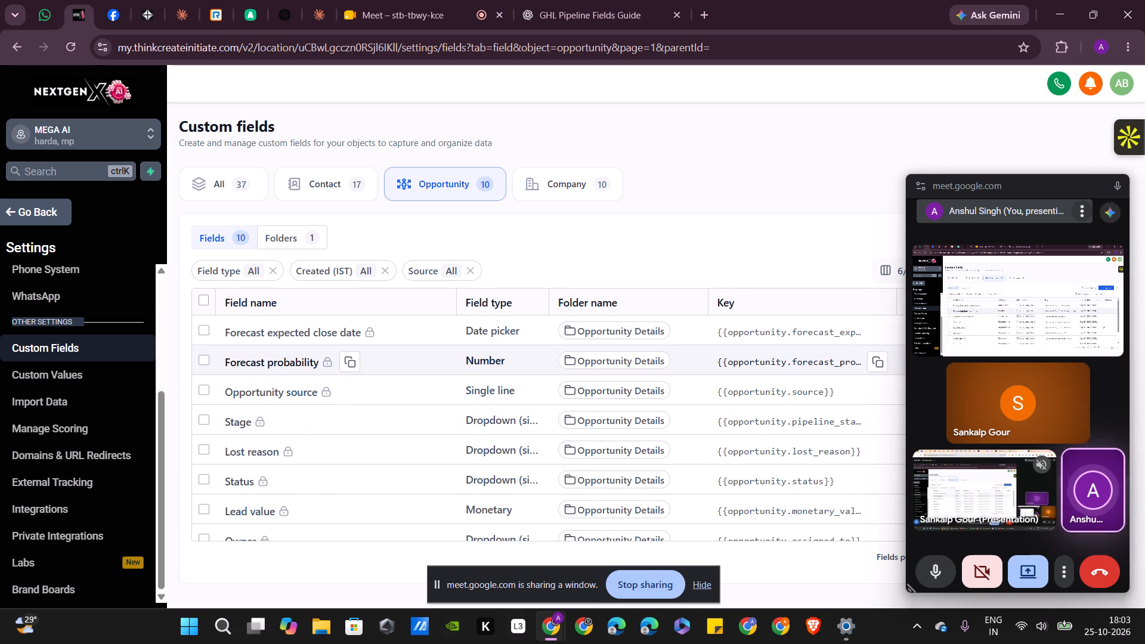
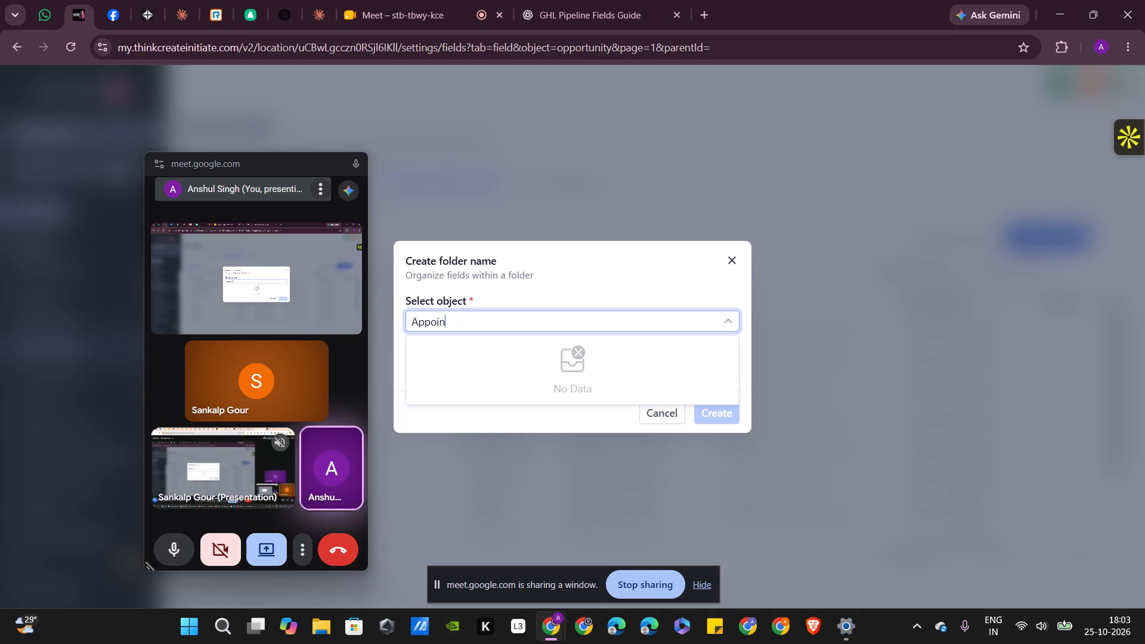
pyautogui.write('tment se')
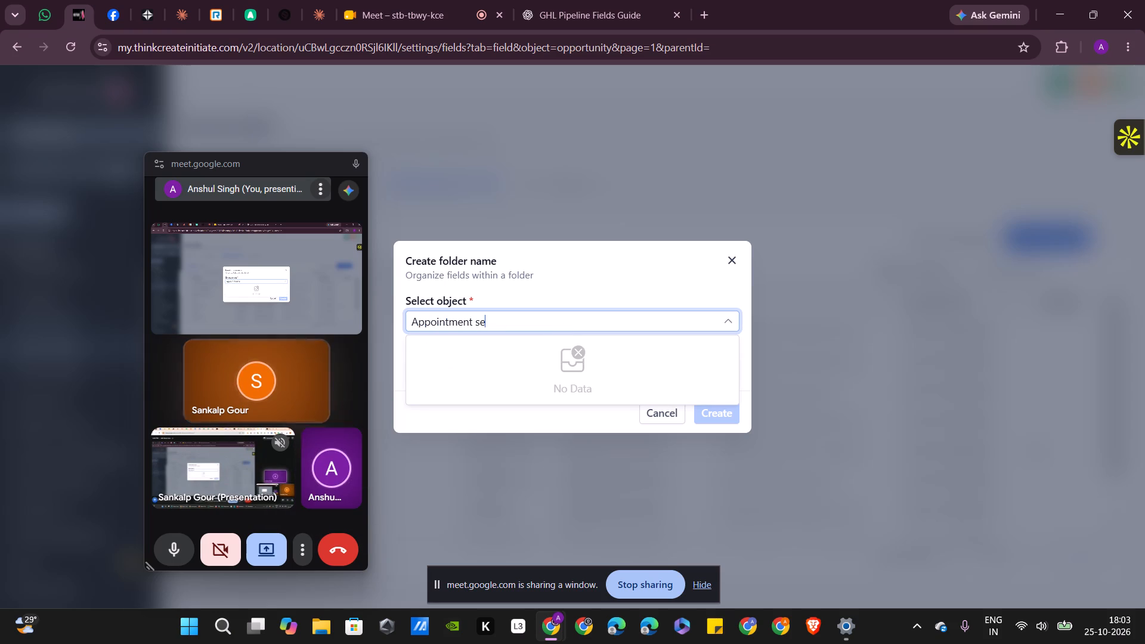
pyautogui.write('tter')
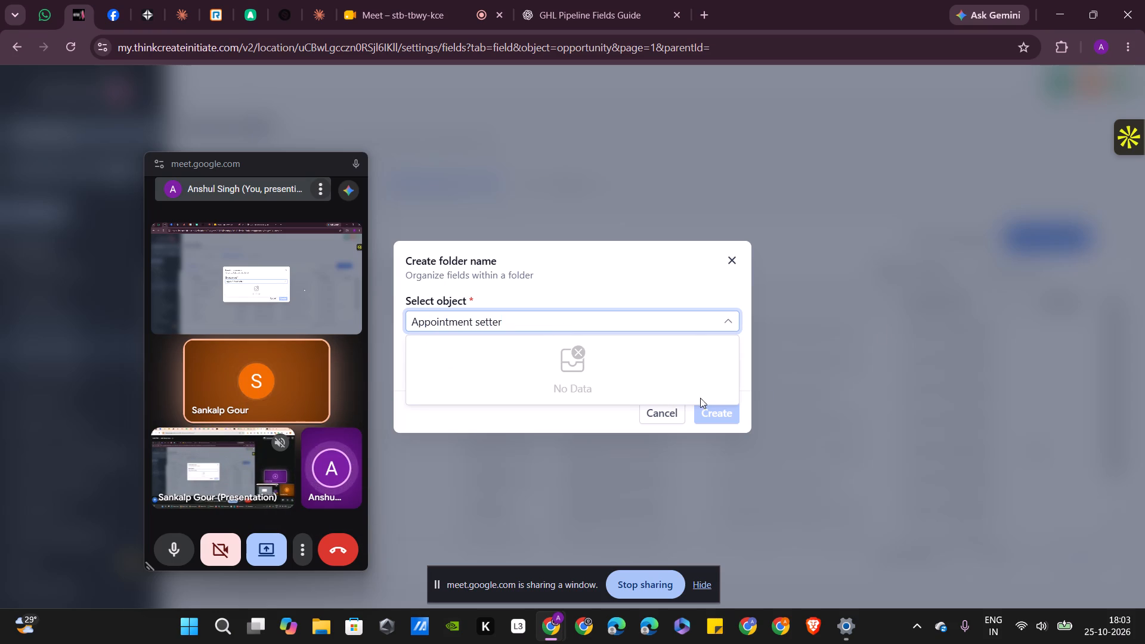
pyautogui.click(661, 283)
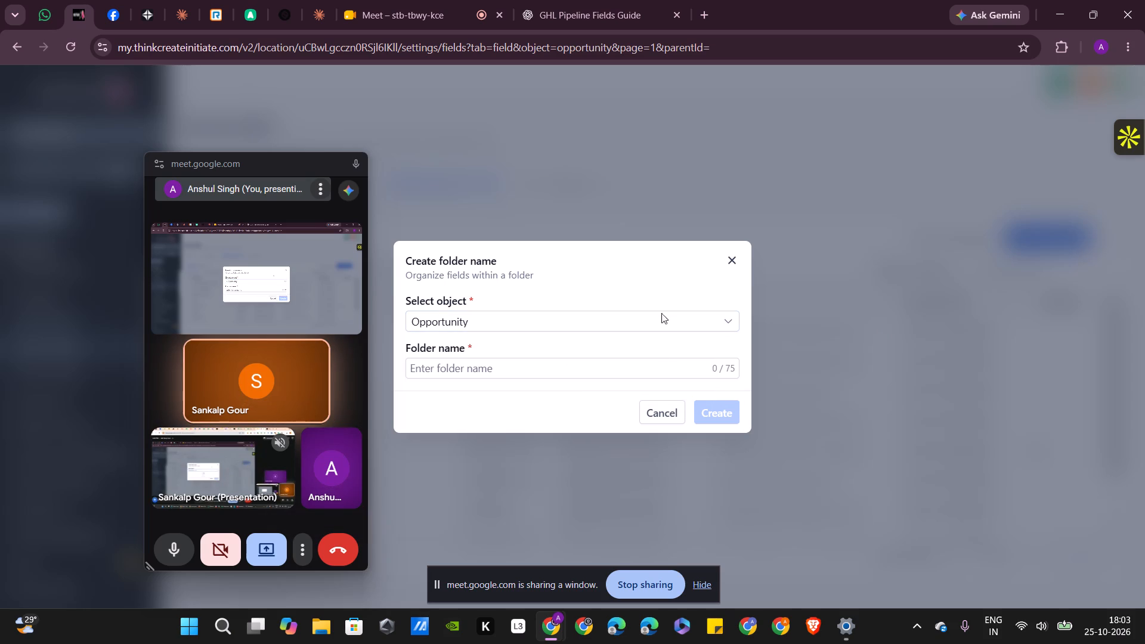
# Create a custom field folder named "Appointment setter" for the Opportunity object.
pyautogui.click(724, 315)
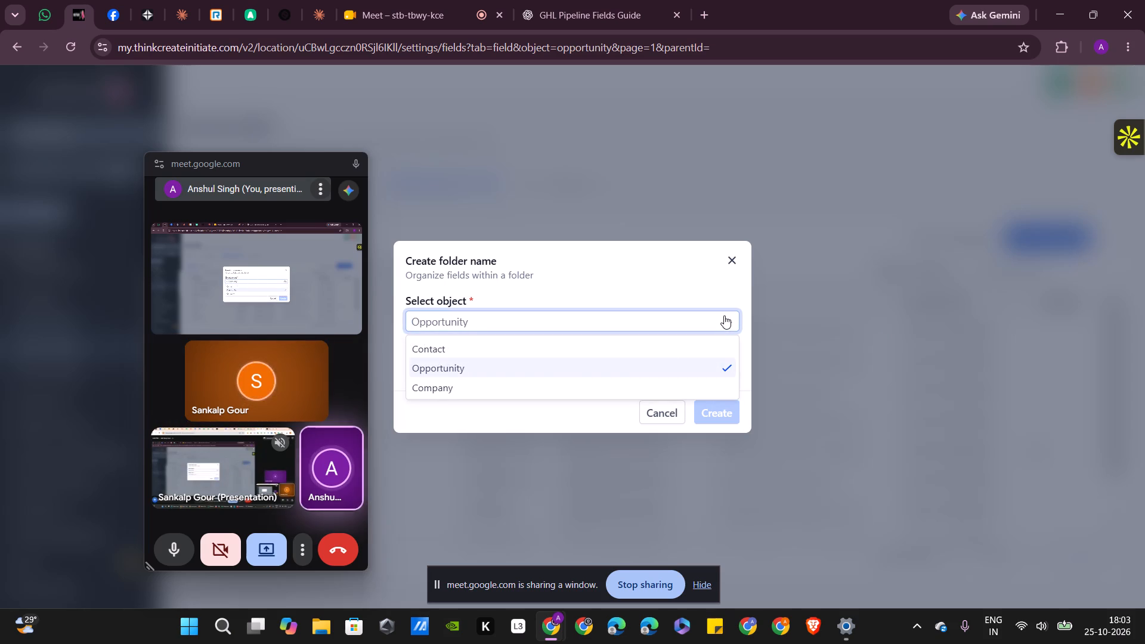
pyautogui.click(516, 374)
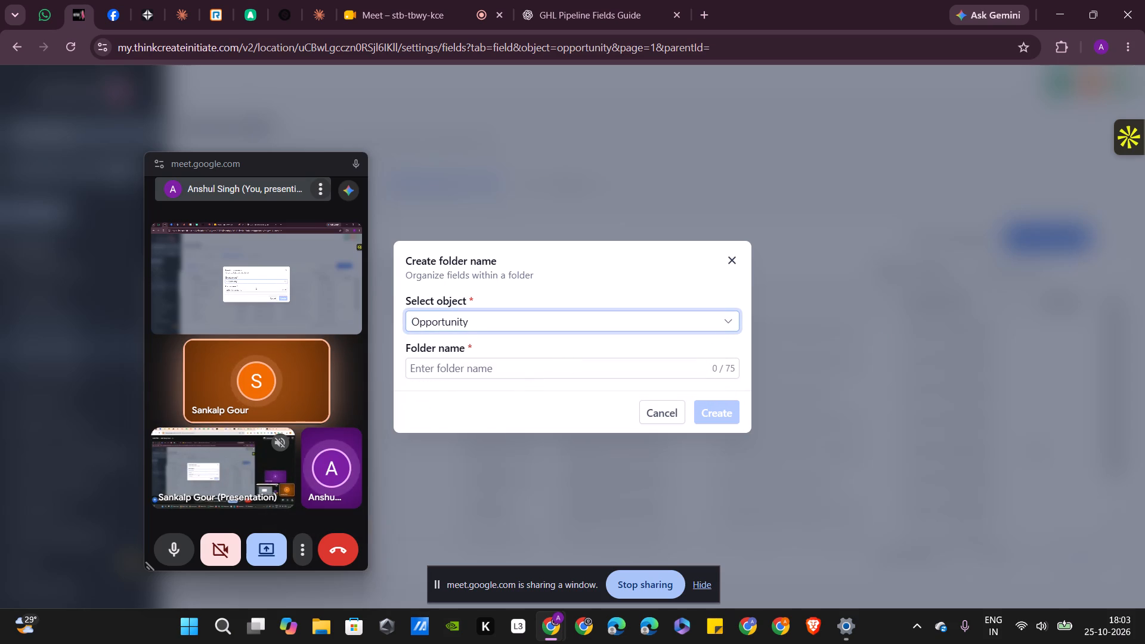
pyautogui.click(547, 366)
pyautogui.write('Appo')
pyautogui.write('intment setter')
pyautogui.click(720, 411)
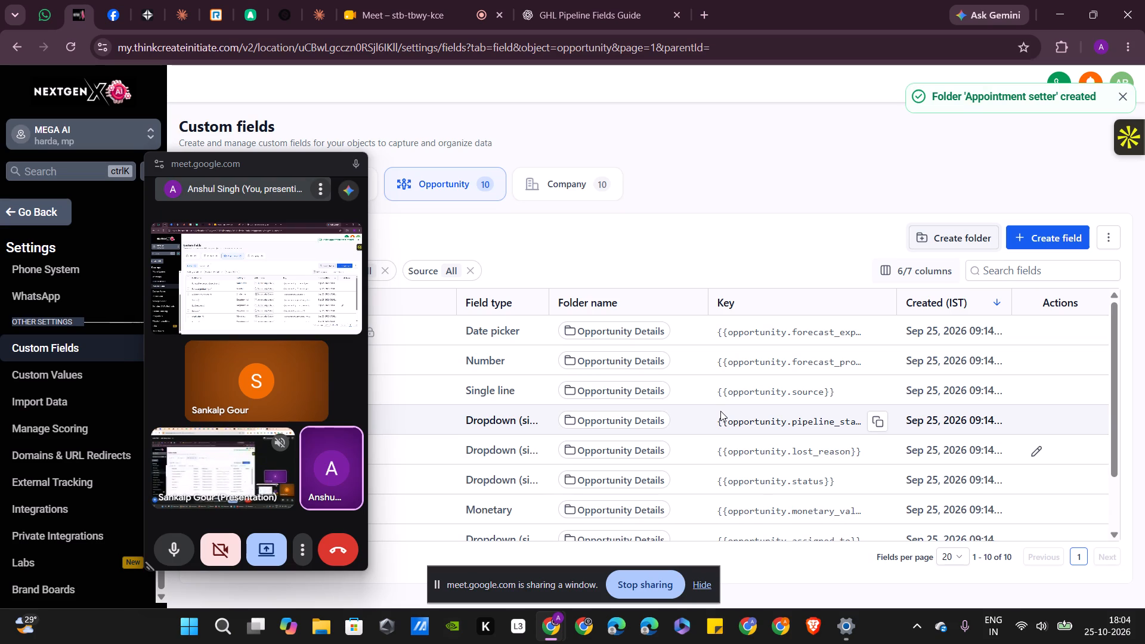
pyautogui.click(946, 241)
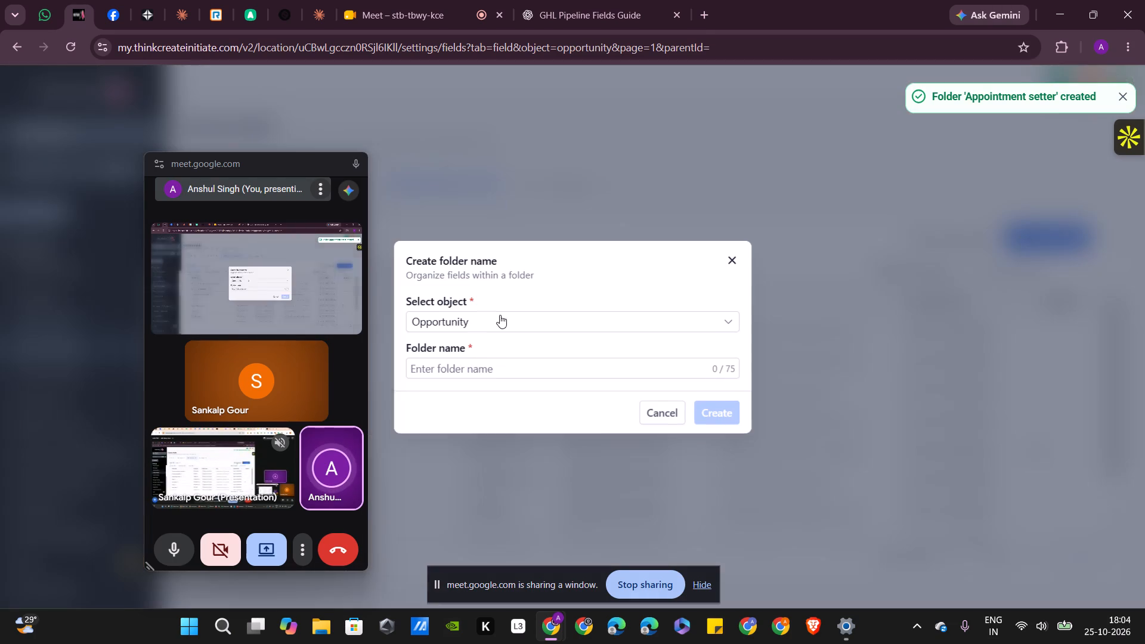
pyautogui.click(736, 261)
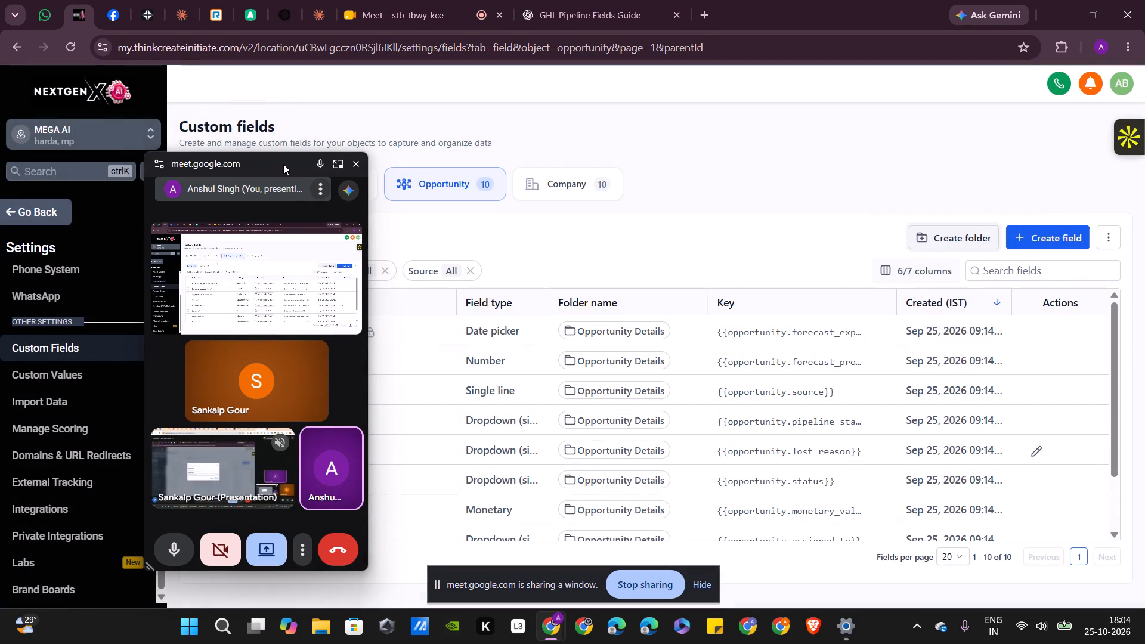
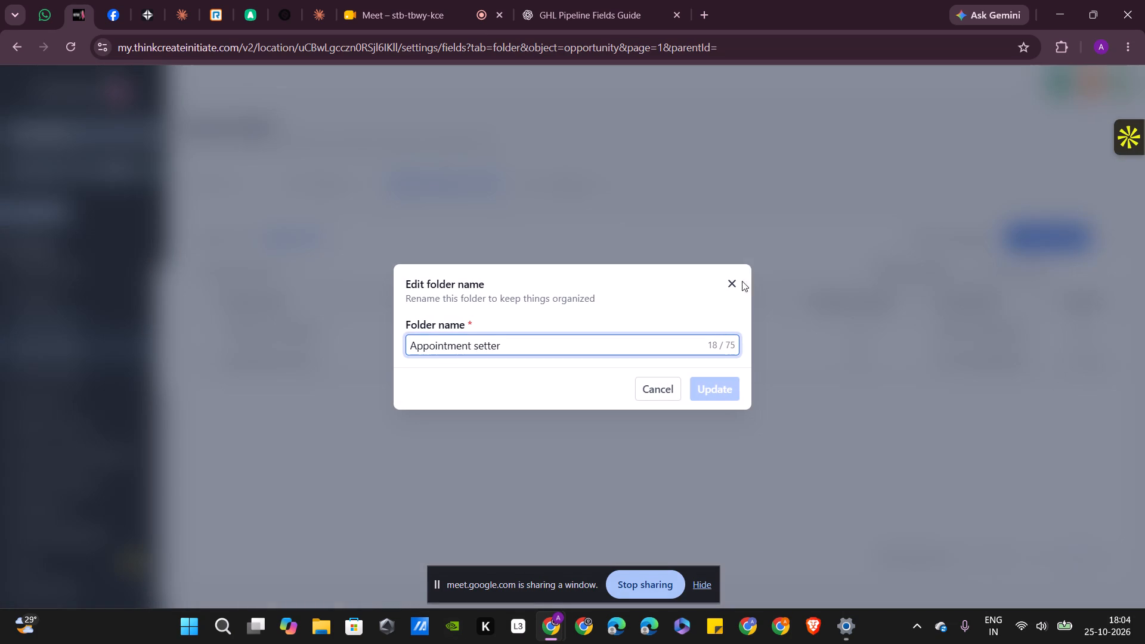
# In the Appointment setter folder, create a Single line custom field named "First Name" for the Opportunity object.
pyautogui.click(733, 286)
pyautogui.click(292, 363)
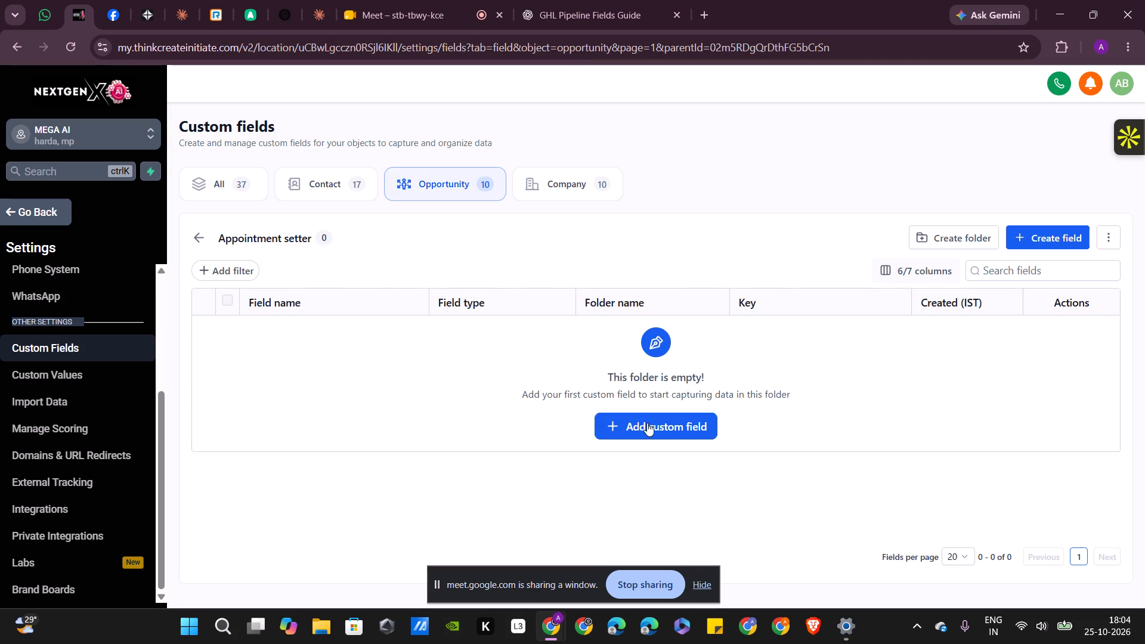
pyautogui.click(648, 425)
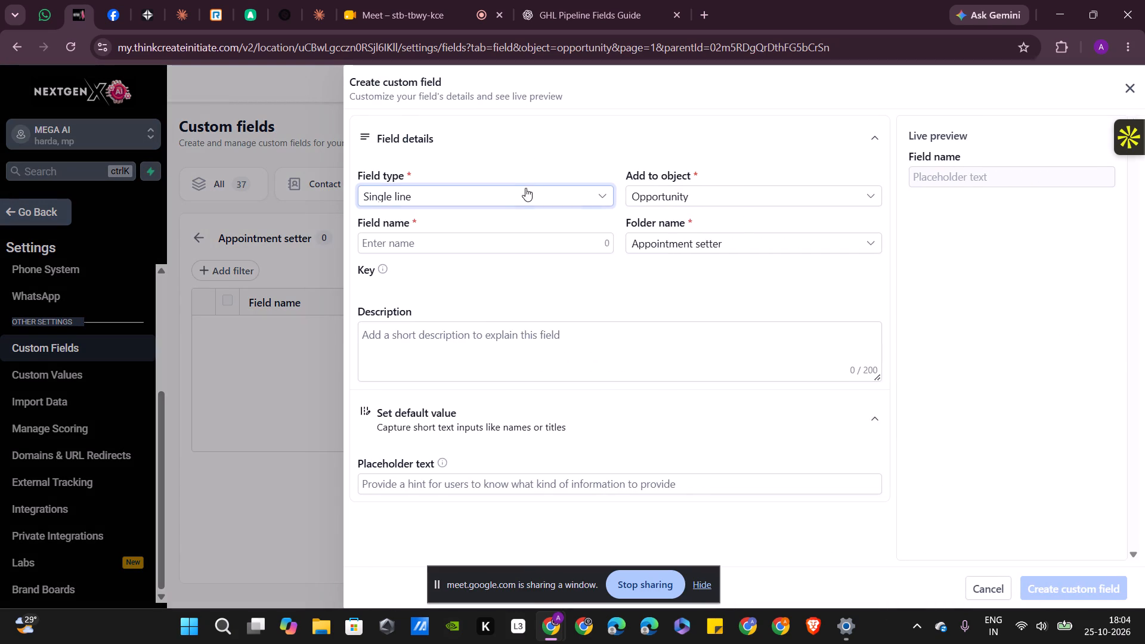
pyautogui.click(524, 196)
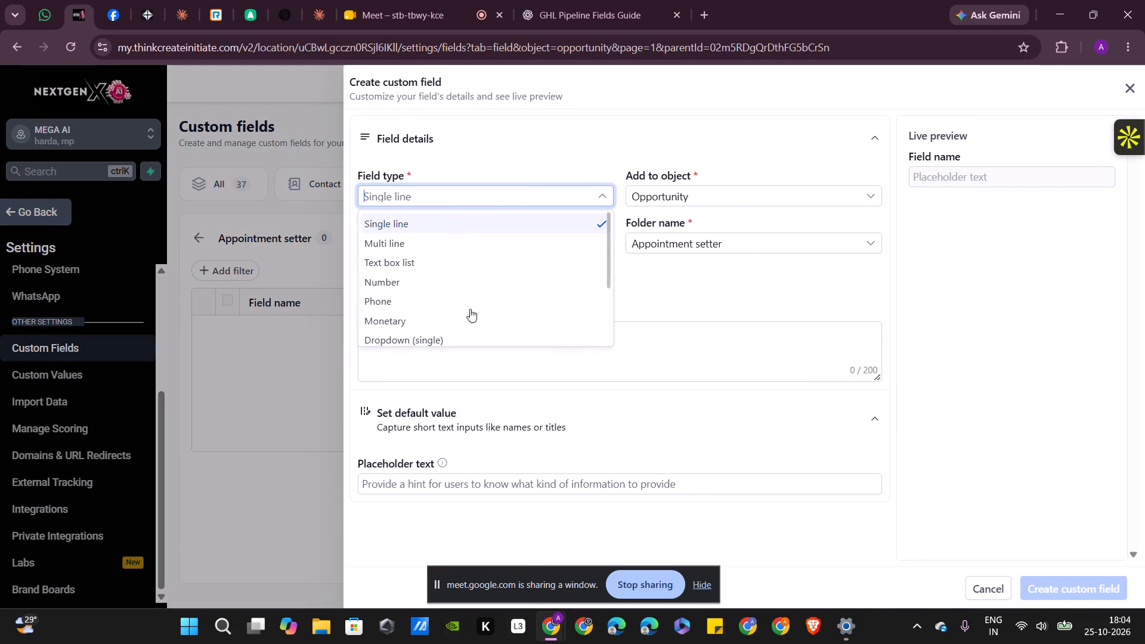
pyautogui.click(428, 222)
pyautogui.click(463, 244)
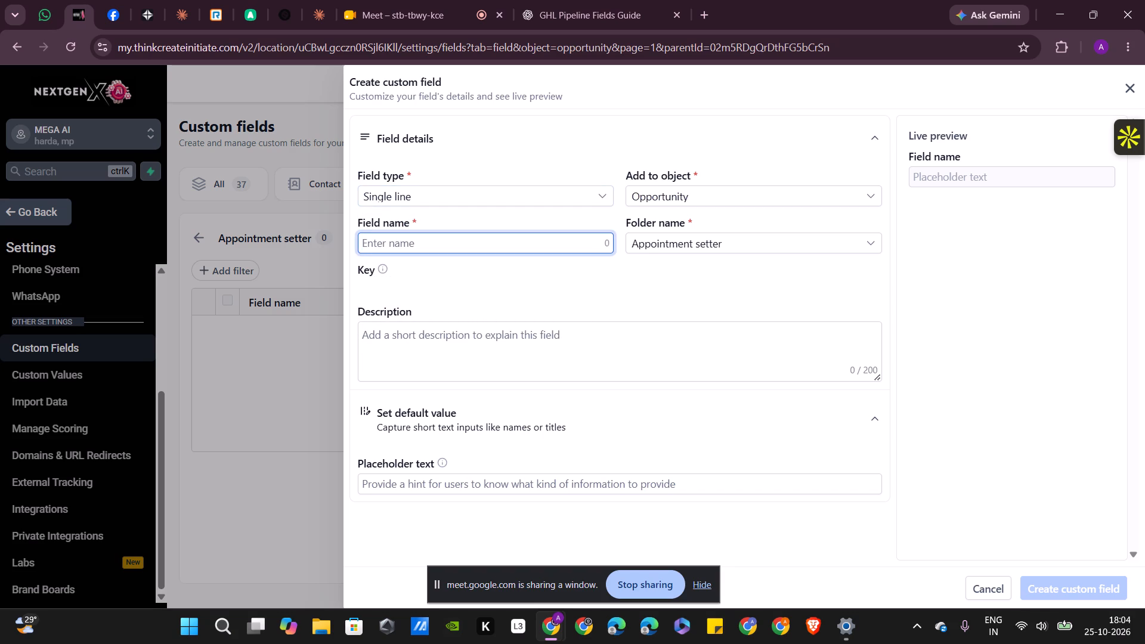
pyautogui.write('First Name')
pyautogui.press('space')
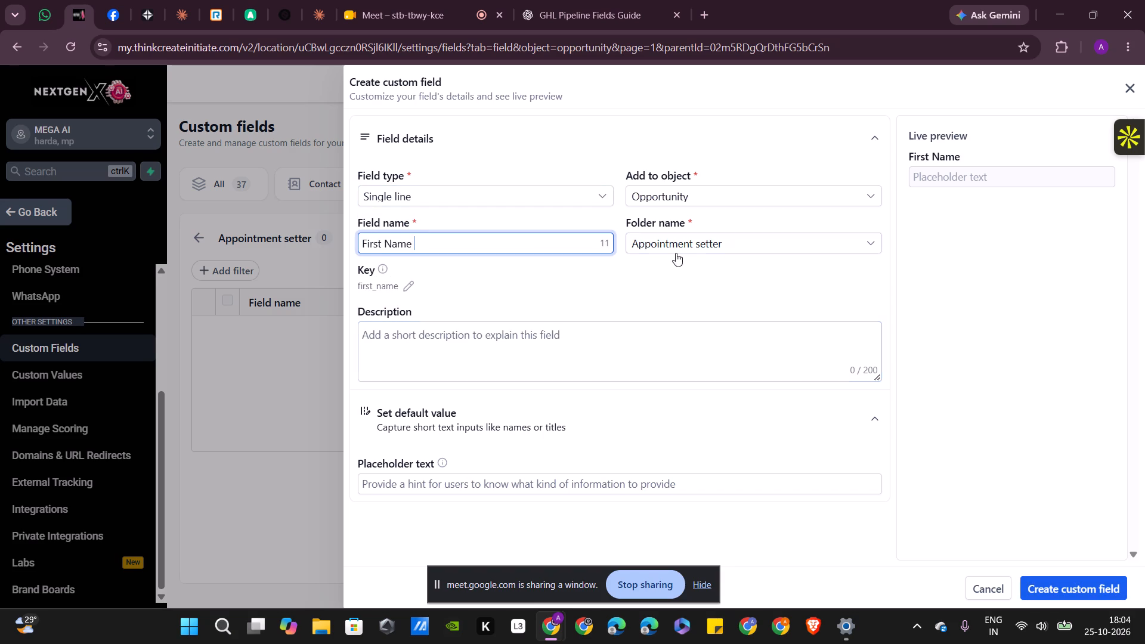
pyautogui.scroll(-1, 432, 314)
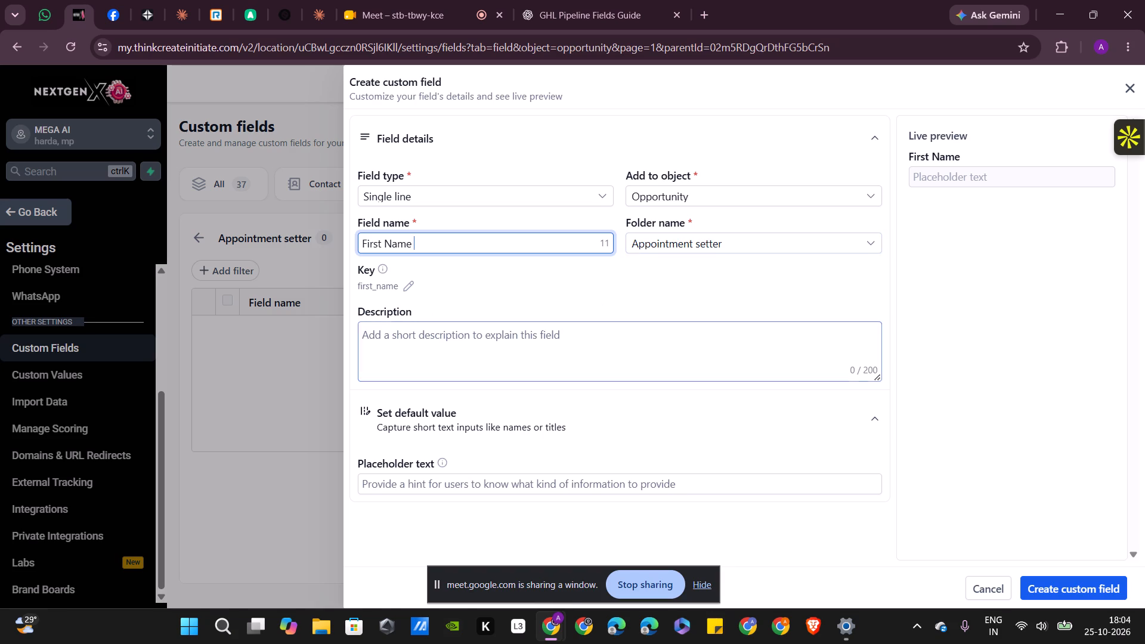
pyautogui.click(449, 350)
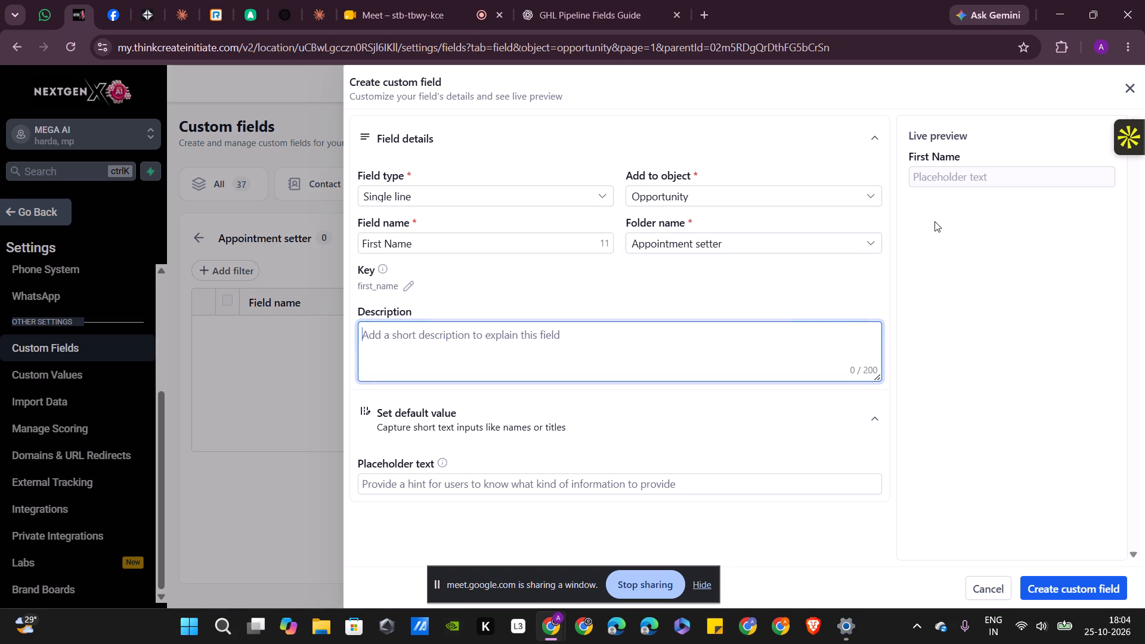
pyautogui.click(943, 178)
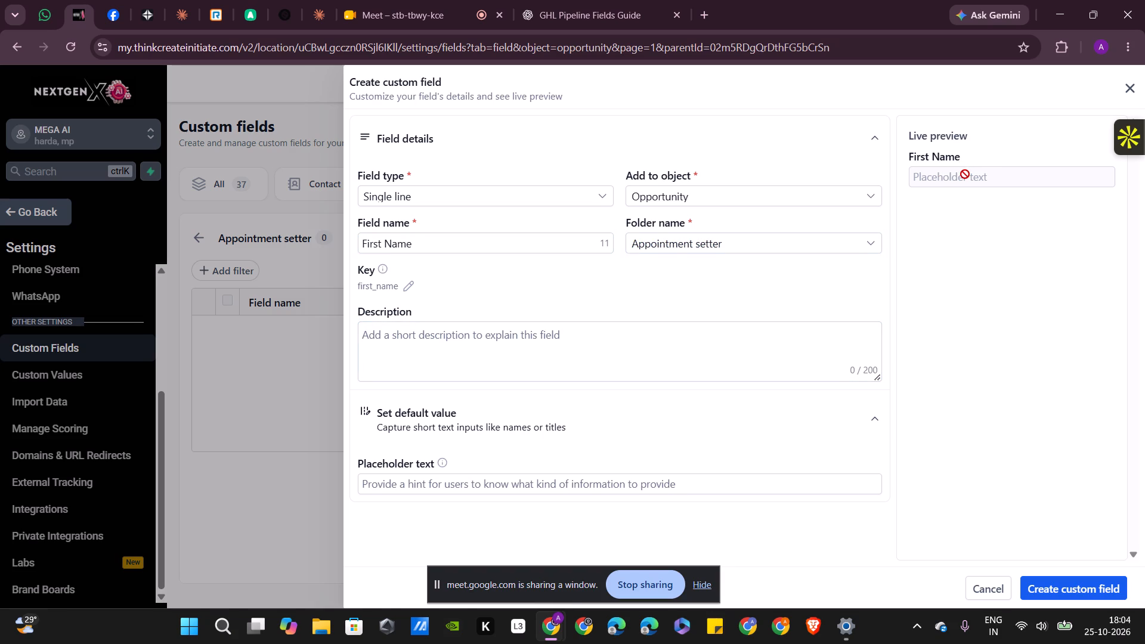
pyautogui.click(1090, 594)
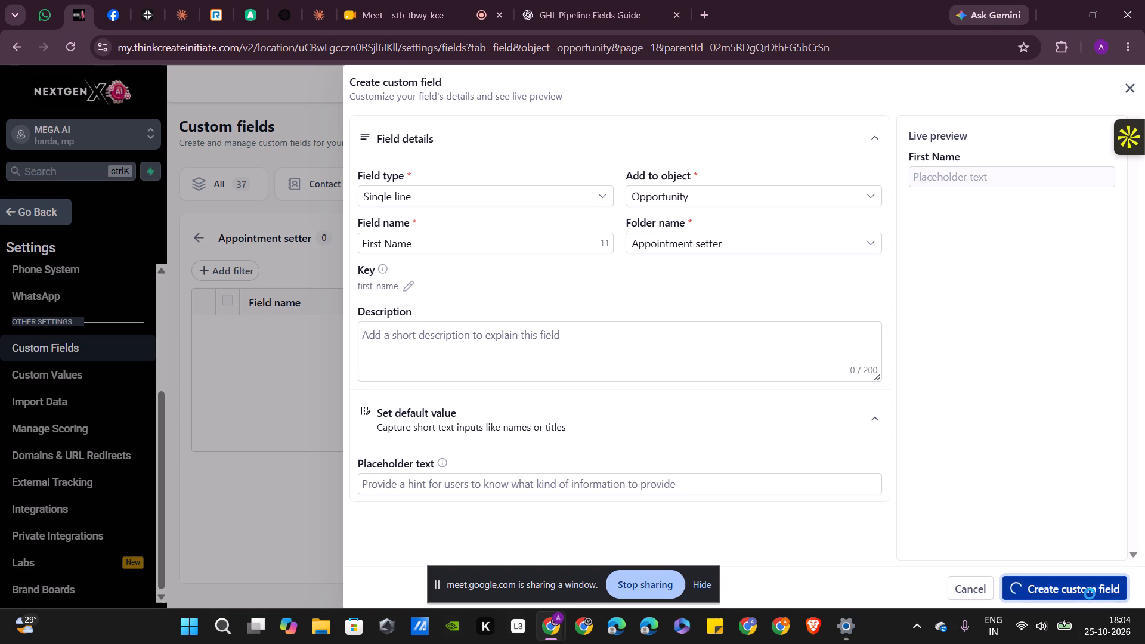
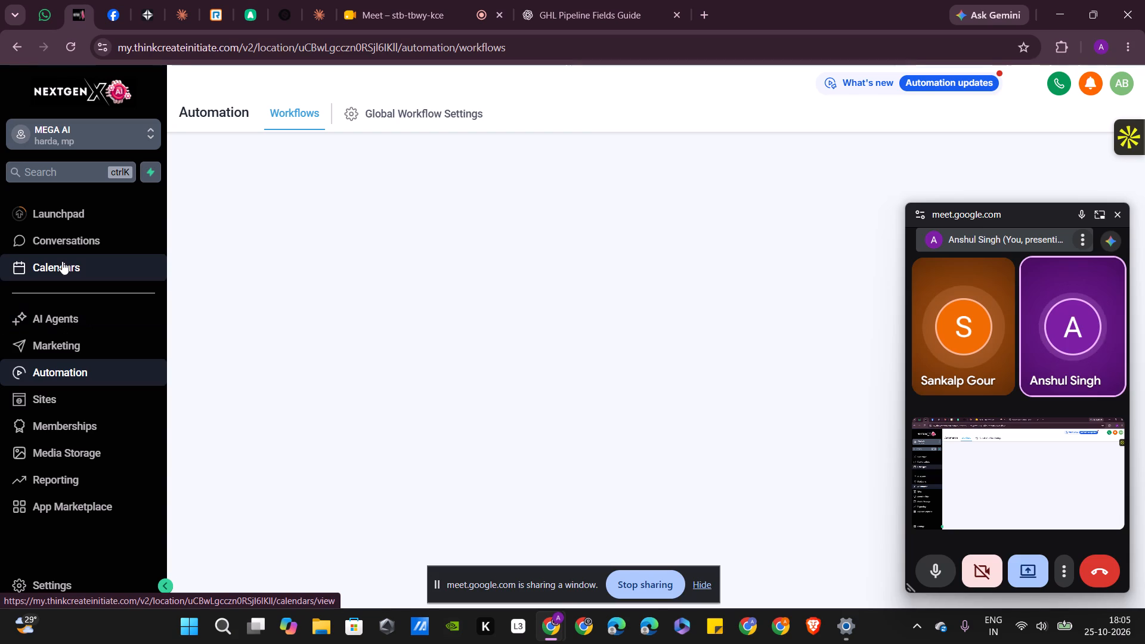
# Hide the notice that meet.google.com is sharing a window.
pyautogui.click(703, 586)
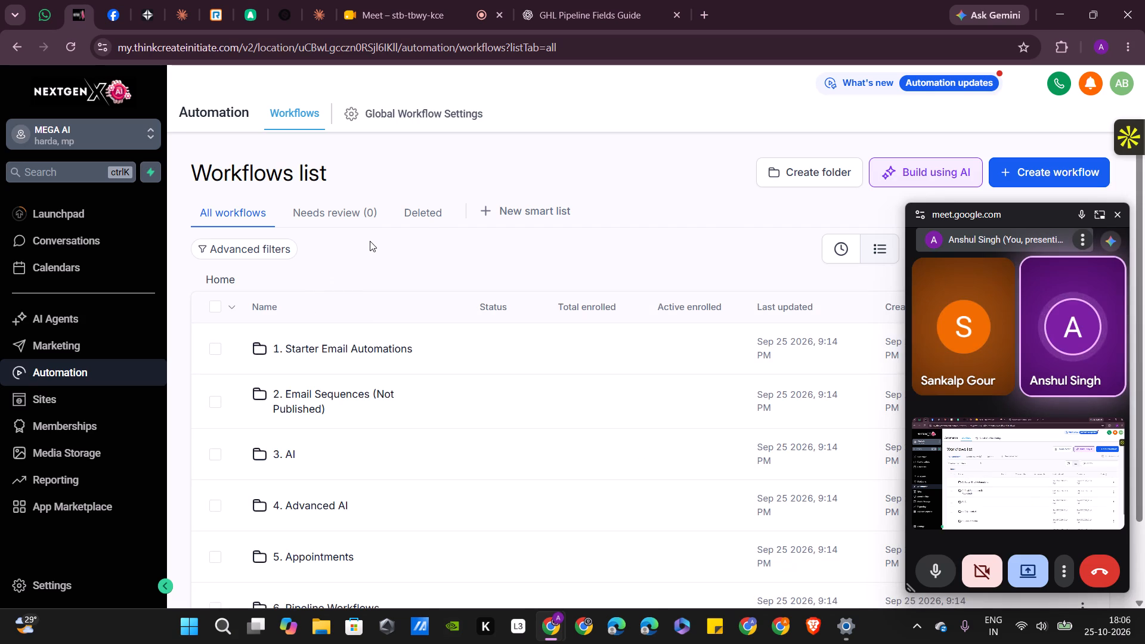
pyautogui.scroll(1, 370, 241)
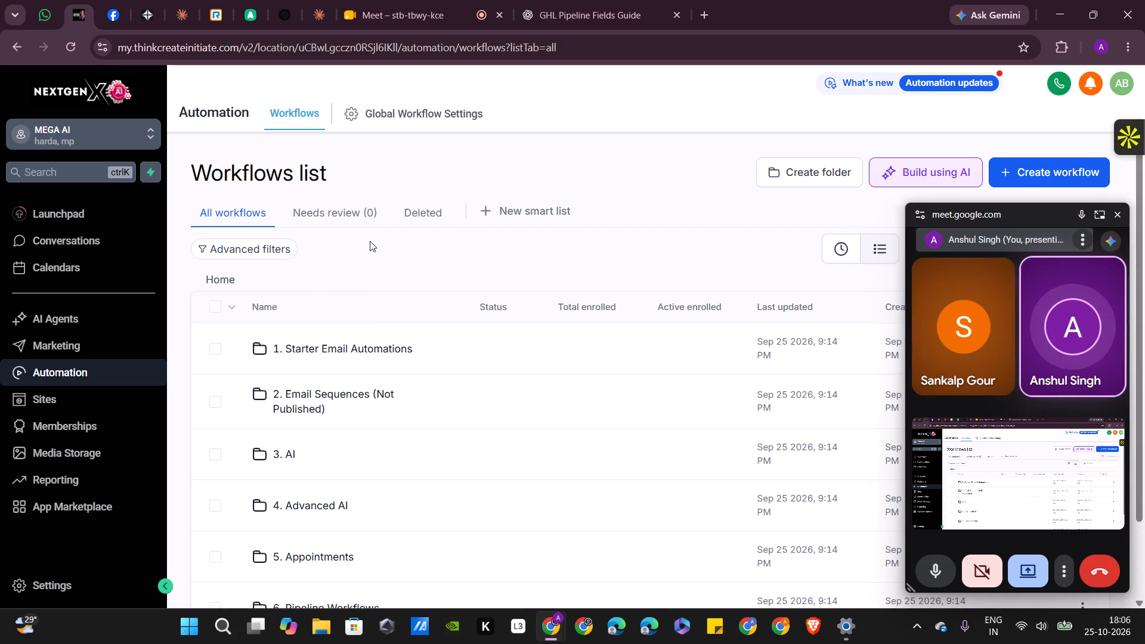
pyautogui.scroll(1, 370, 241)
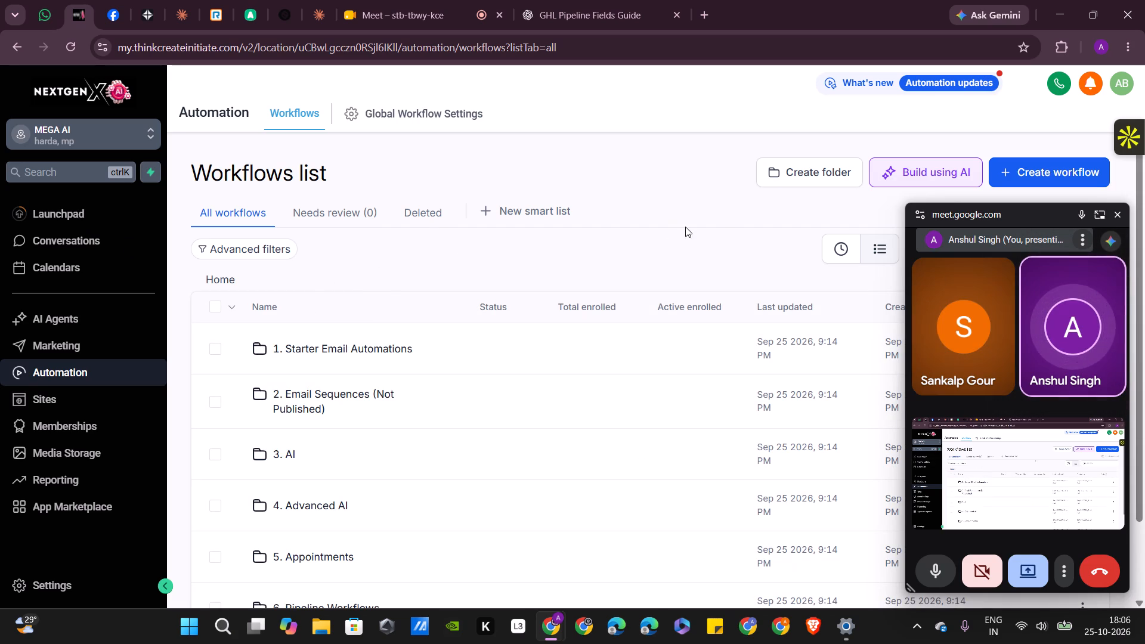
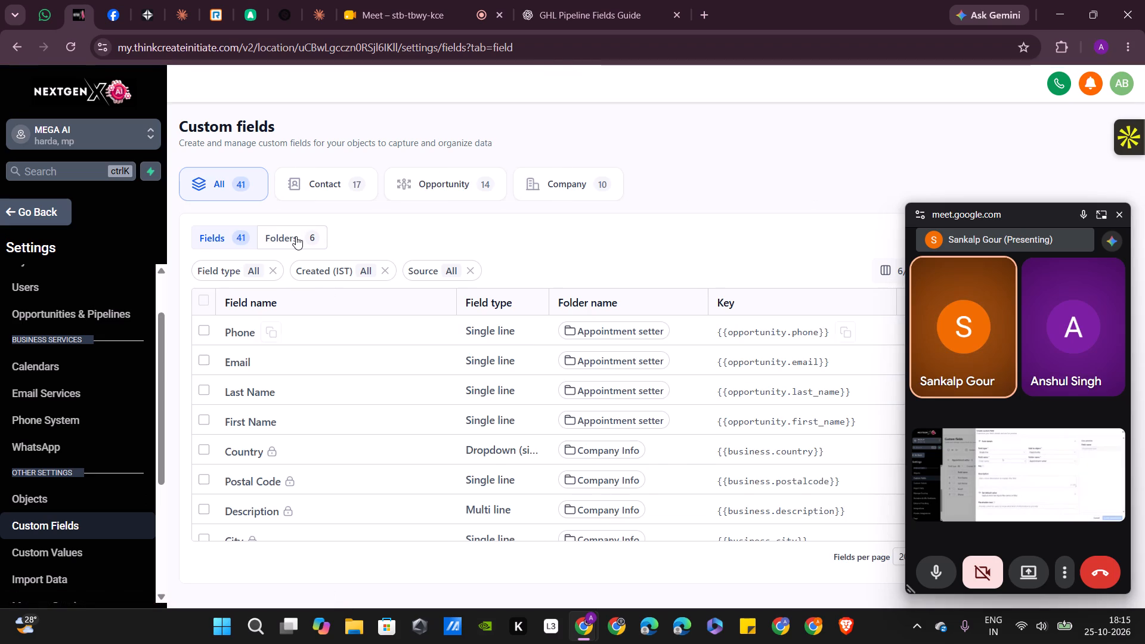
# Open the Opportunity object's Appointment setter folder to view the custom fields it contains.
pyautogui.click(296, 236)
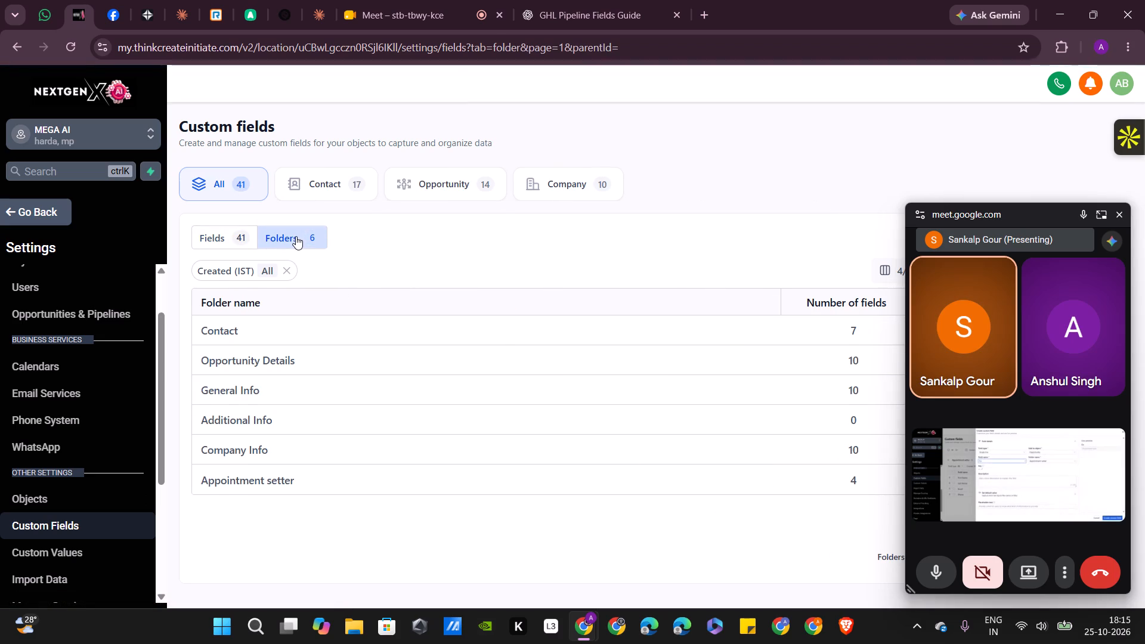
pyautogui.click(451, 196)
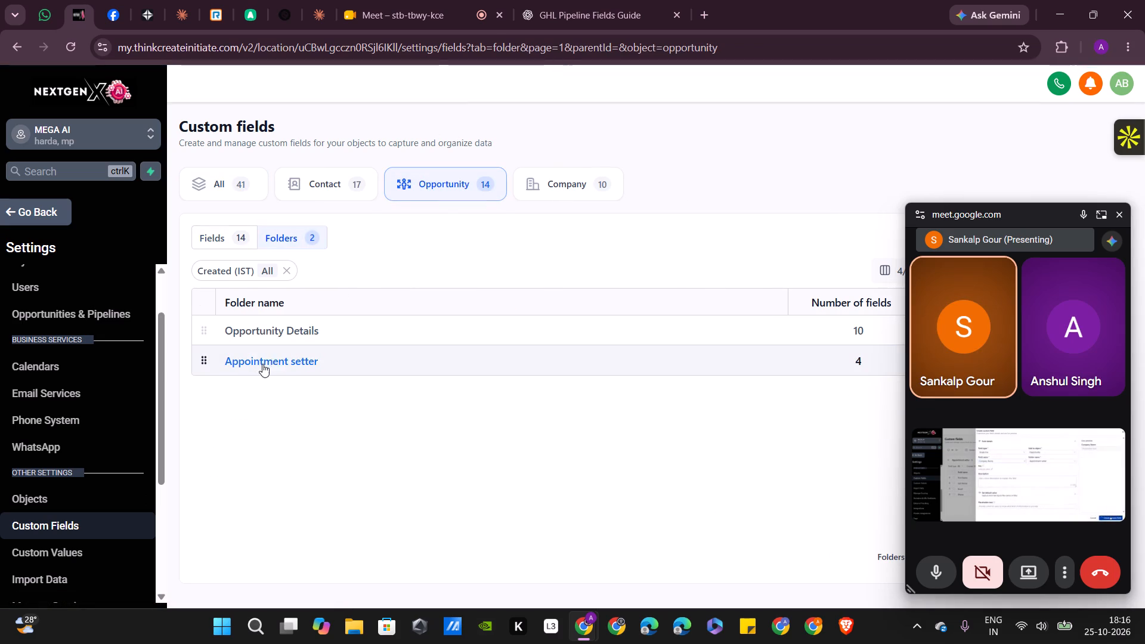
pyautogui.click(273, 358)
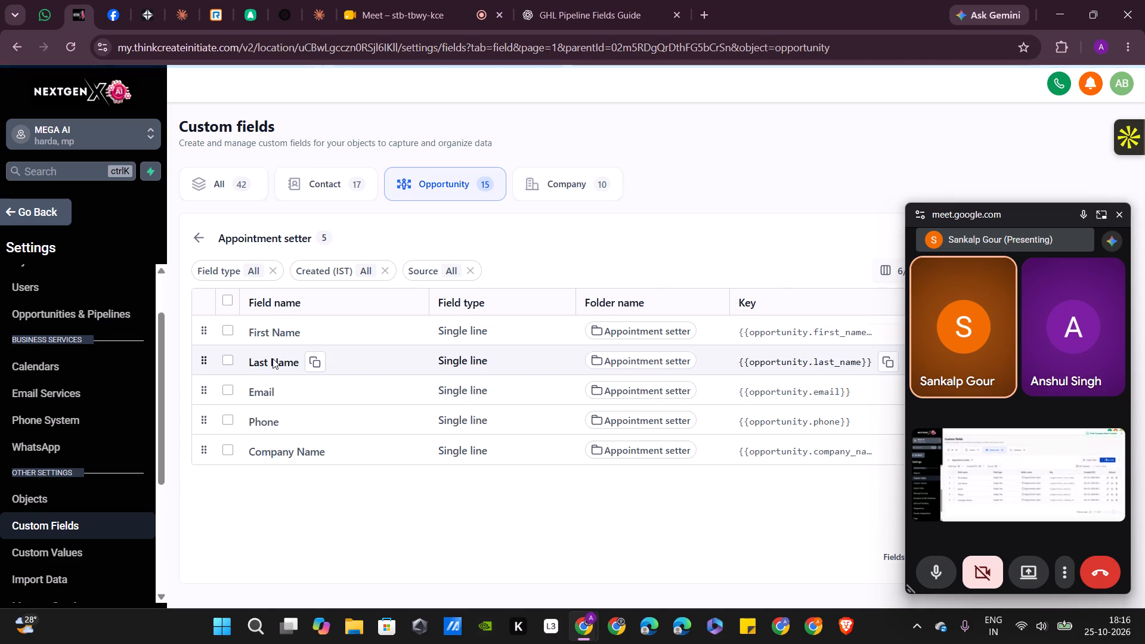
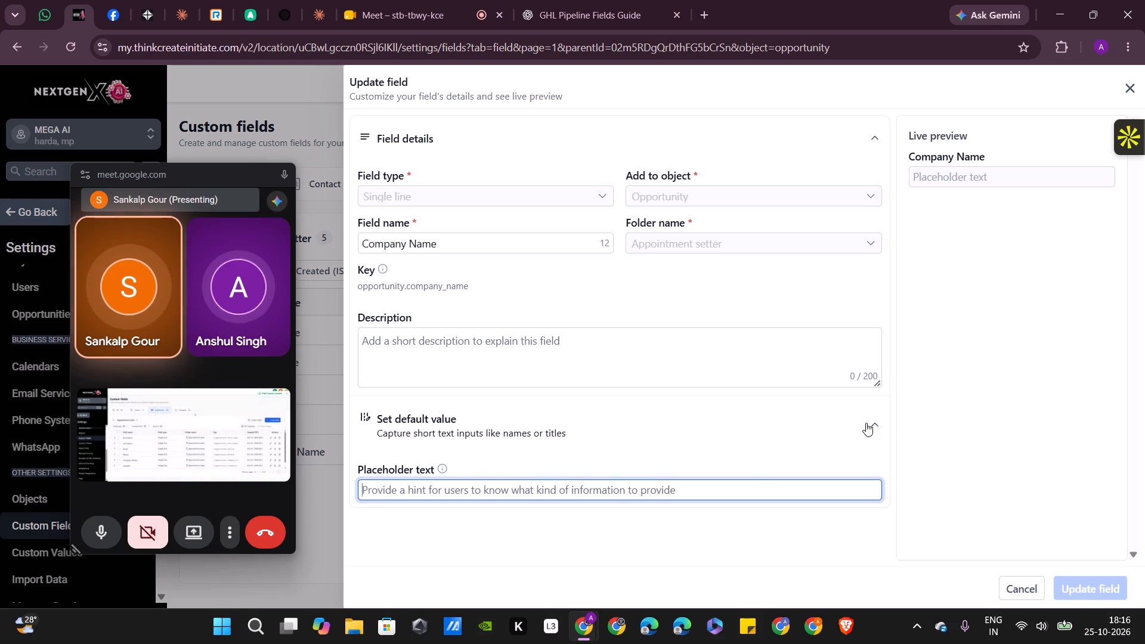
# Close the Company Name field's details without updating the field, returning to the Appointment setter field list.
pyautogui.click(1134, 82)
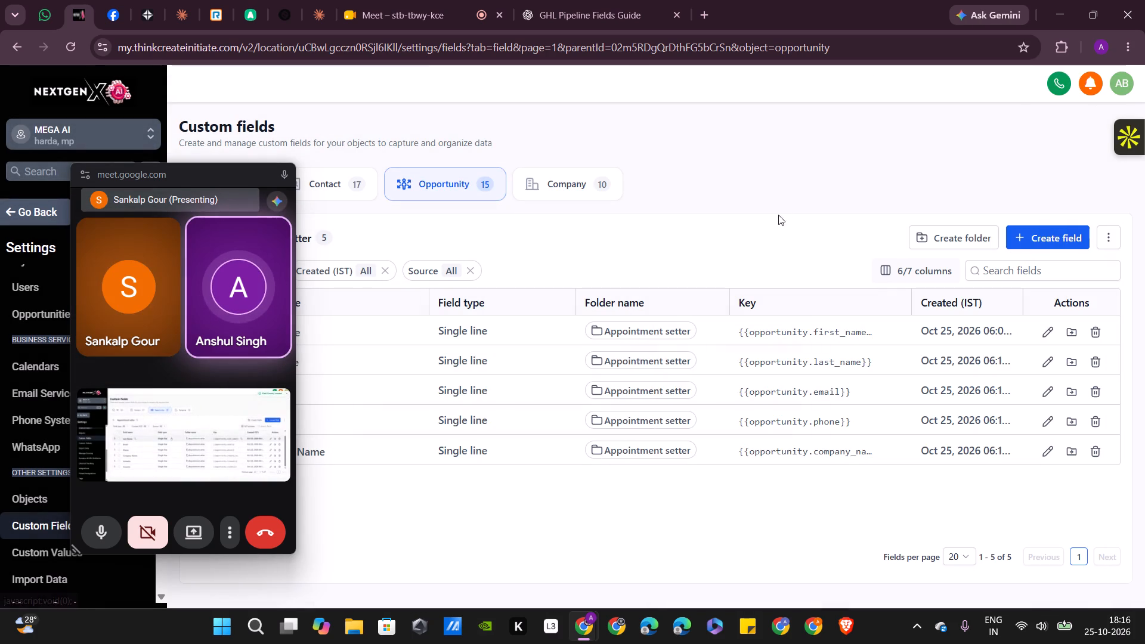
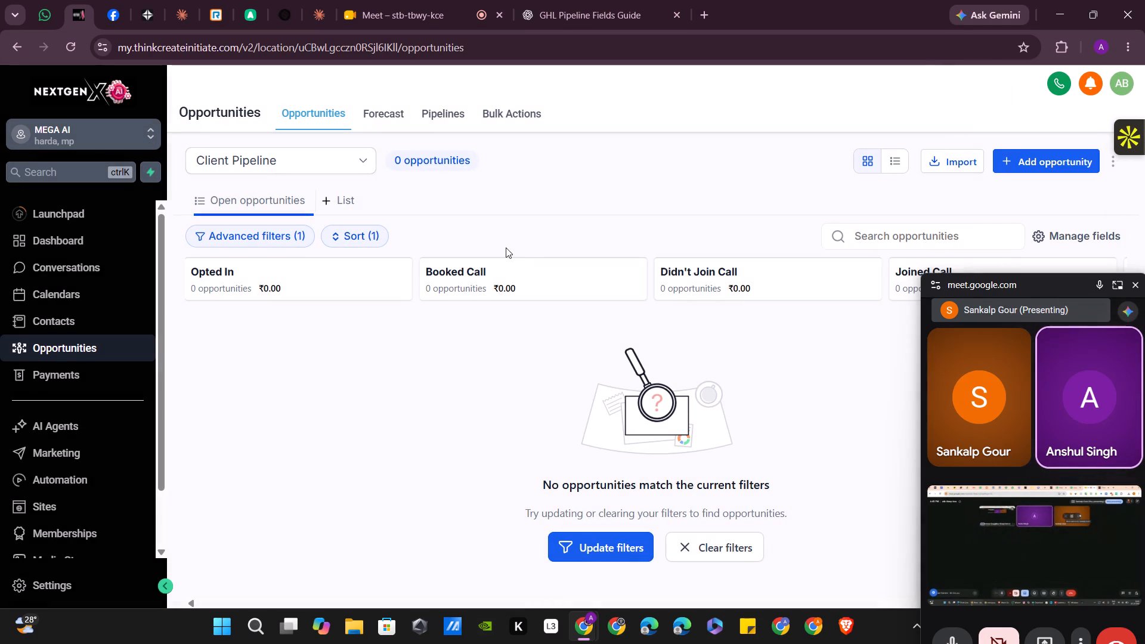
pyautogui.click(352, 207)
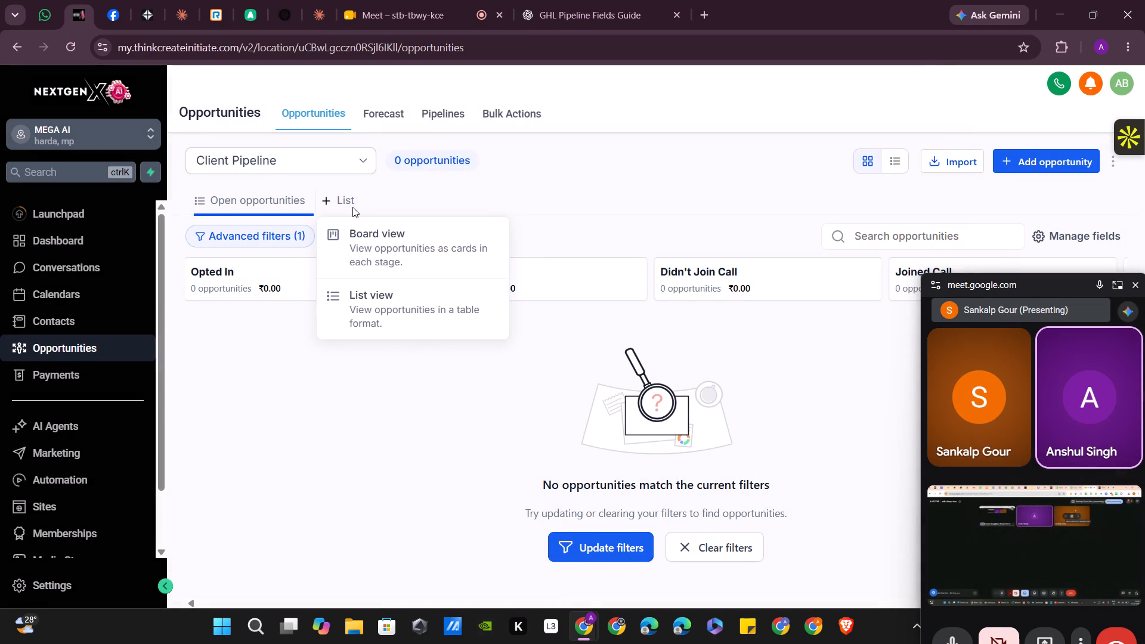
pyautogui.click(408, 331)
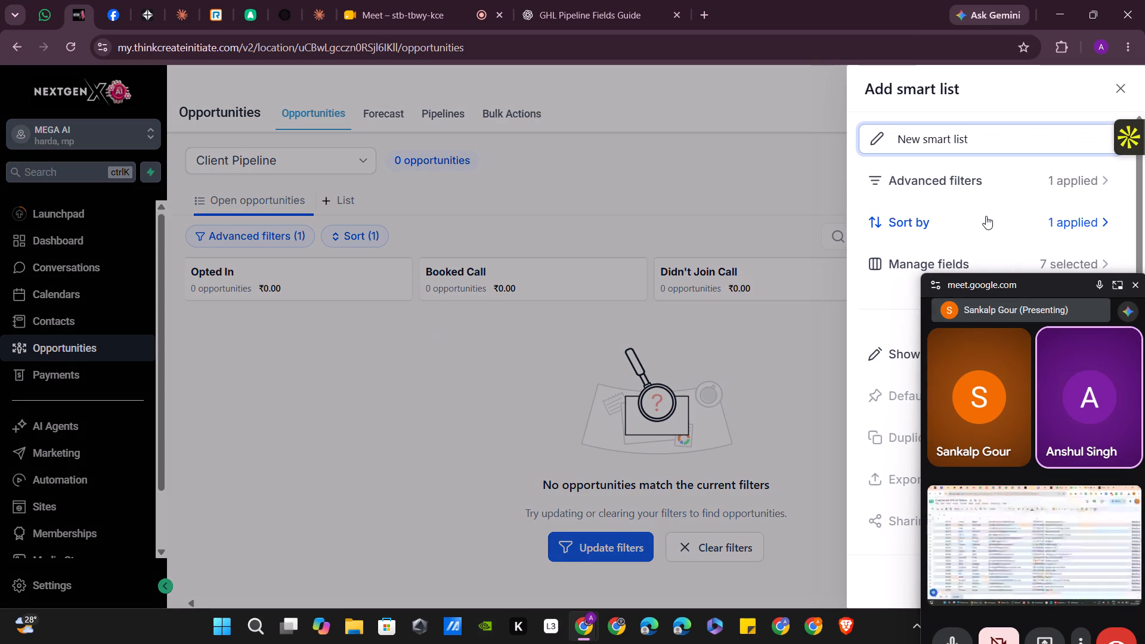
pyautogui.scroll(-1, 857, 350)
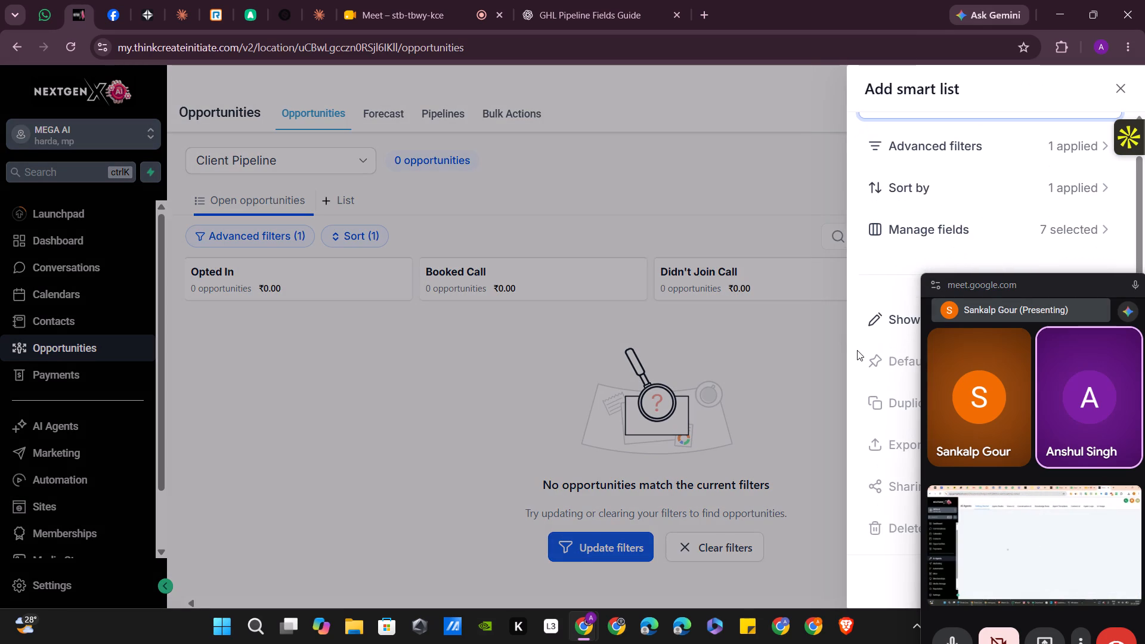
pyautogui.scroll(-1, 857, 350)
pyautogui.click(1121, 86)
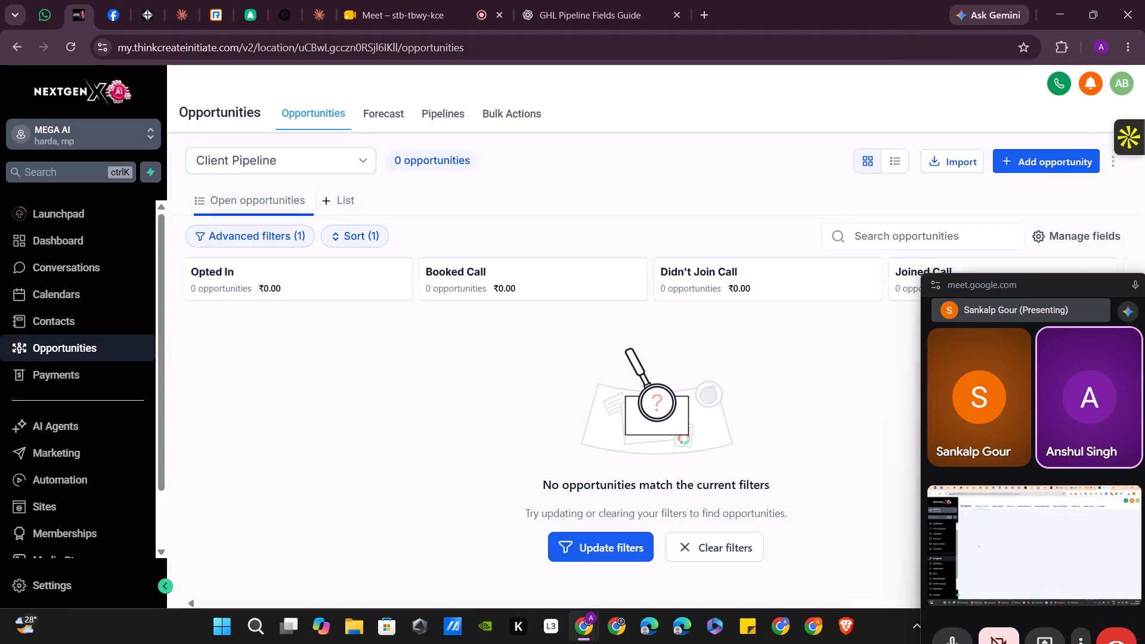
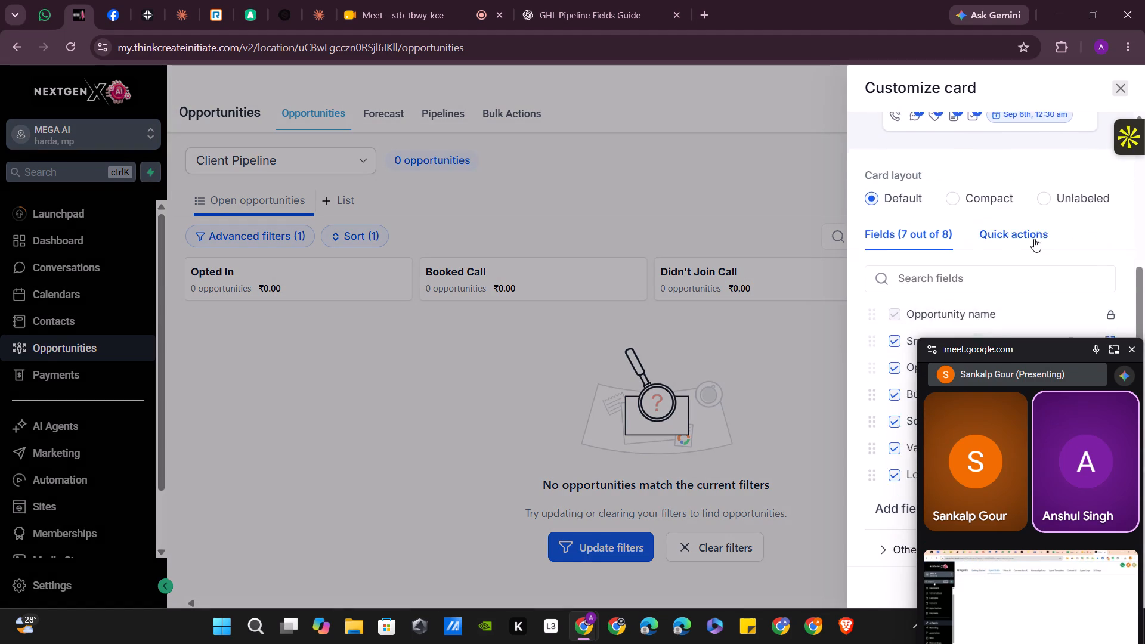
# Review the remaining field groups available for the Client Pipeline's opportunity cards and close the card customization.
pyautogui.scroll(-7, 1034, 239)
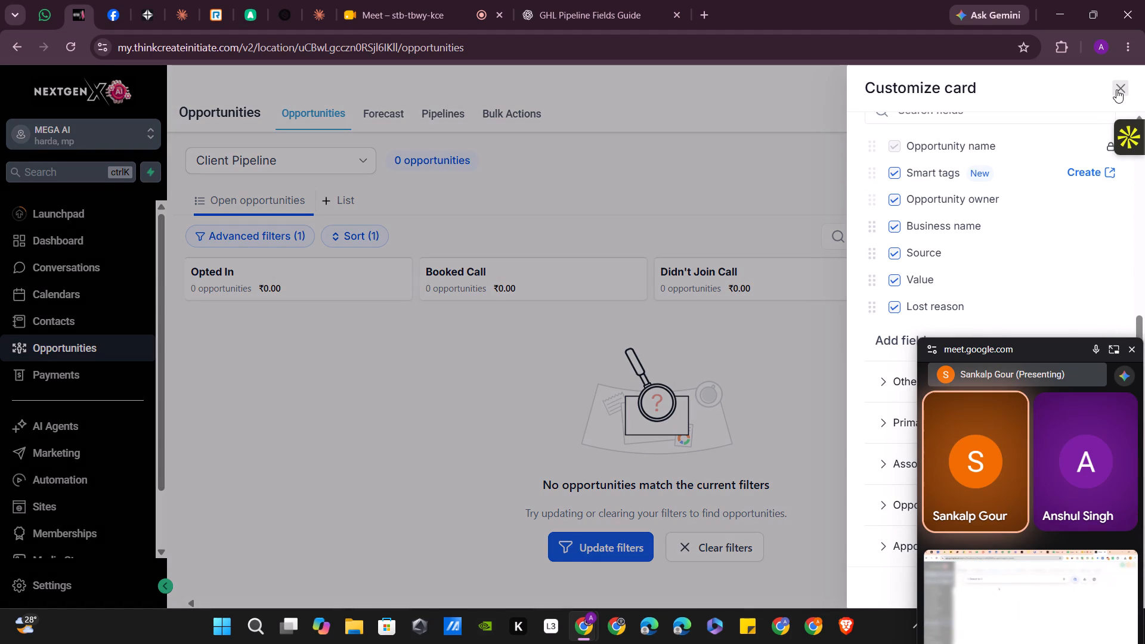
pyautogui.click(1116, 89)
pyautogui.scroll(5, 994, 143)
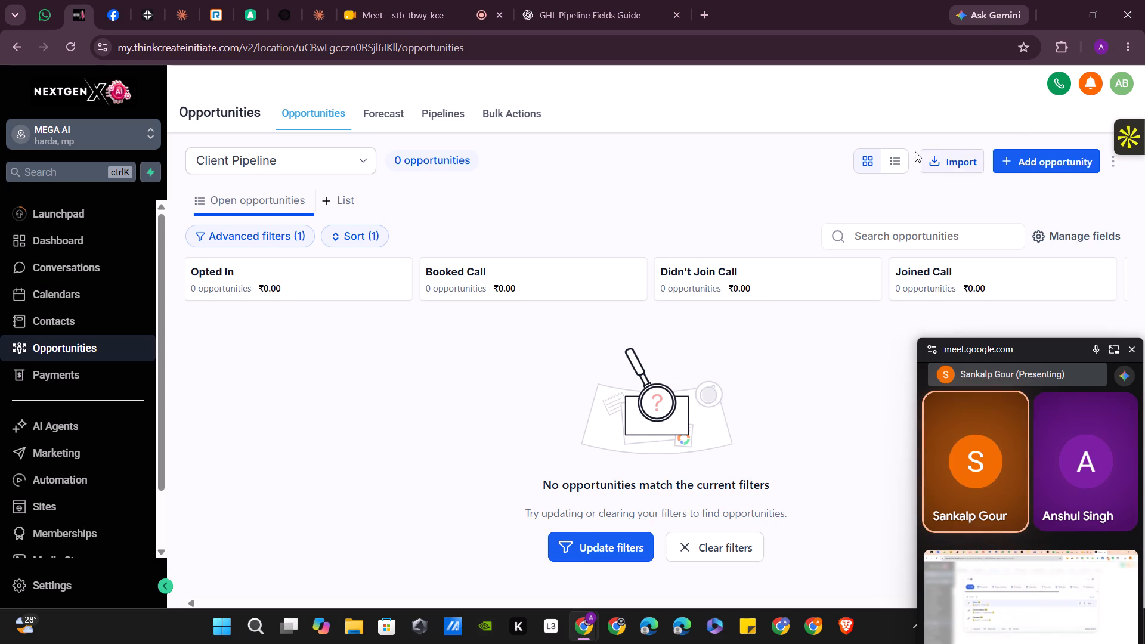
# Preview the Client Pipeline opportunities in list view and return to the board view.
pyautogui.click(902, 156)
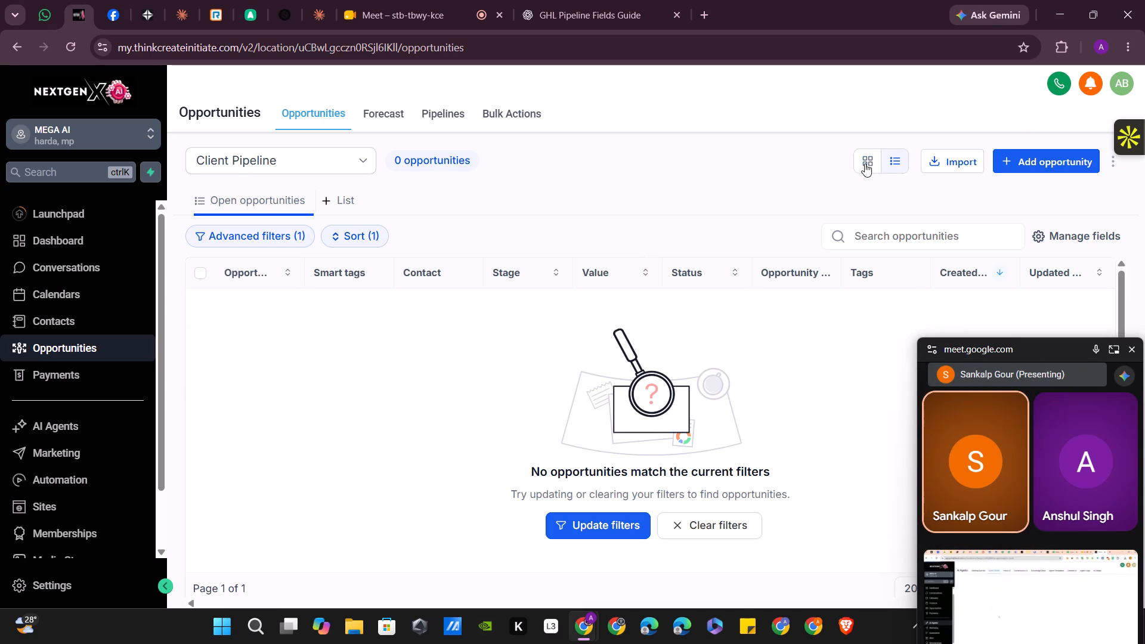
pyautogui.click(863, 164)
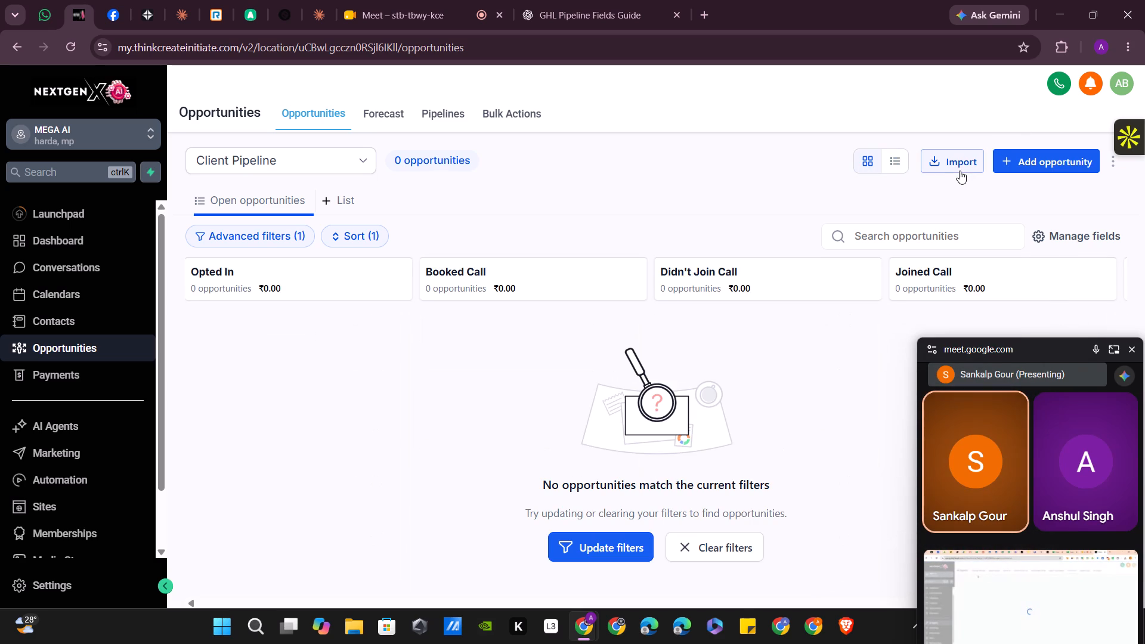
pyautogui.click(955, 170)
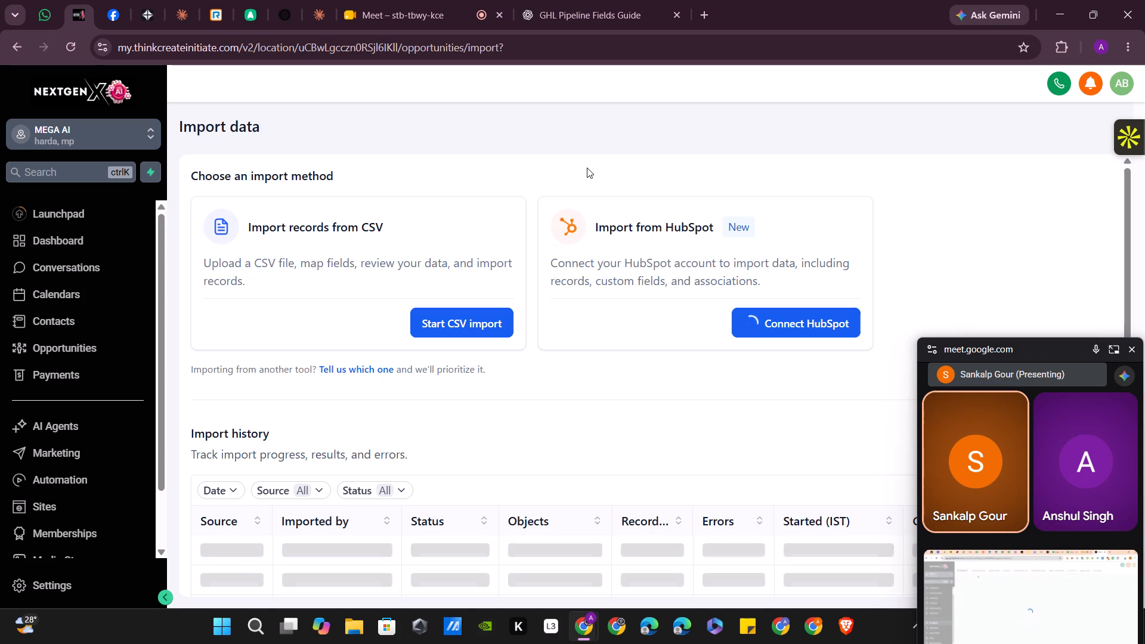
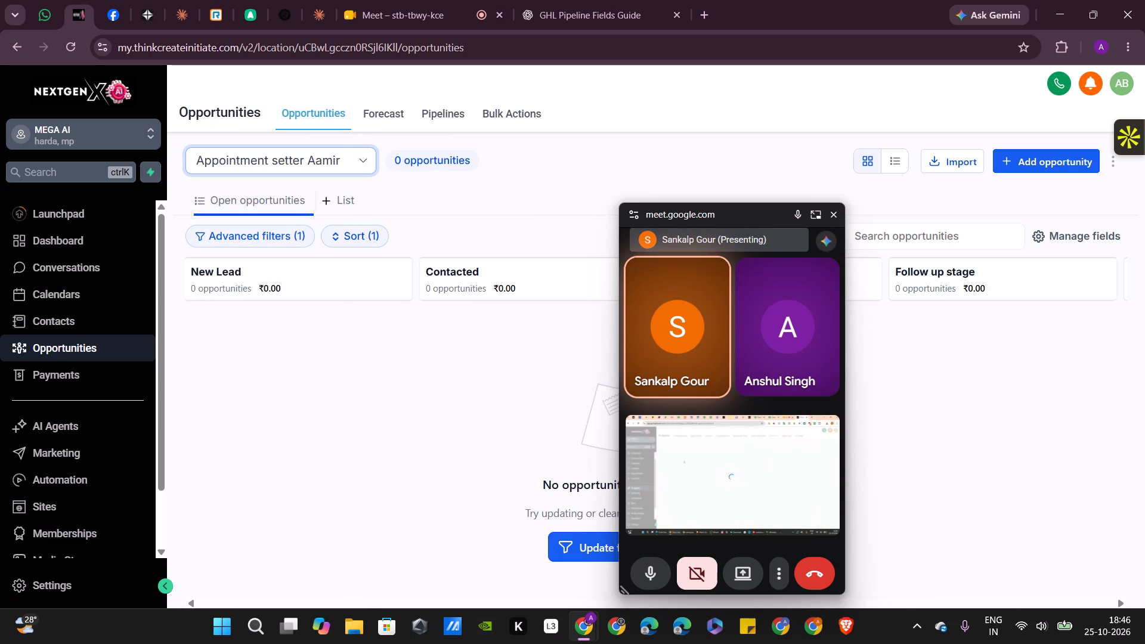
# Examine the opportunity forecast summary for all pipelines, including the revenue figures and at-risk opportunities.
pyautogui.click(391, 119)
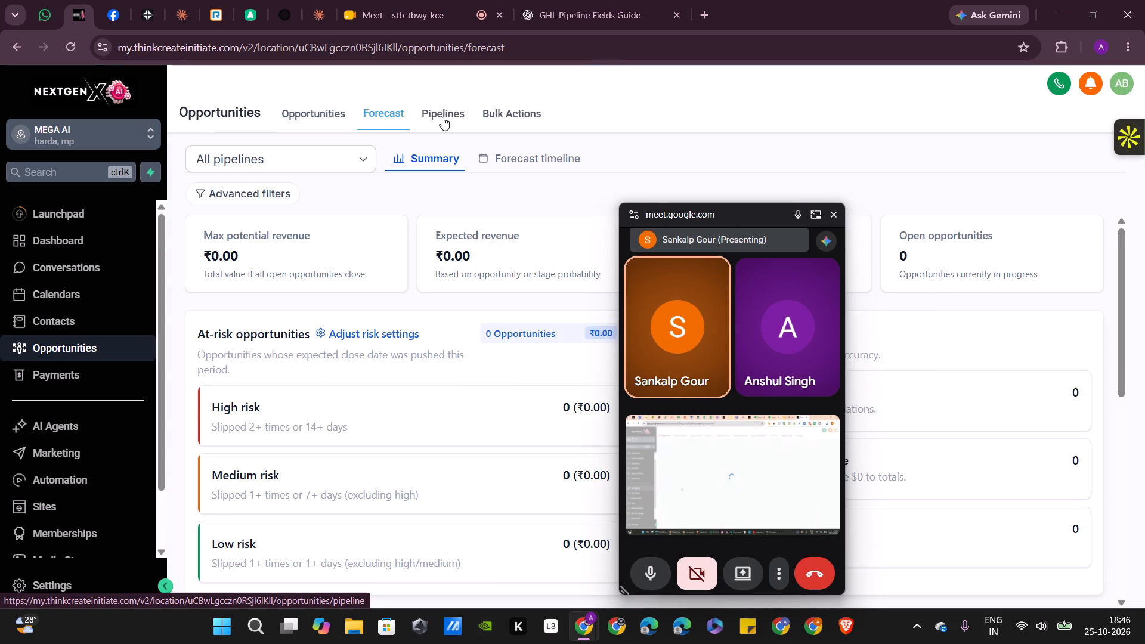
pyautogui.scroll(-5, 442, 363)
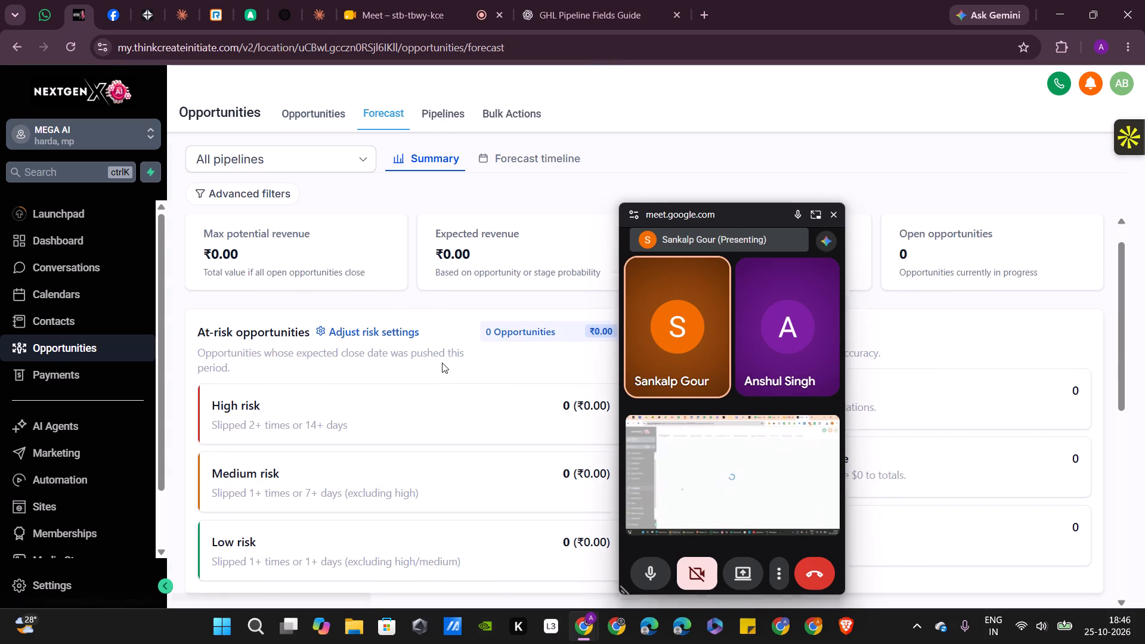
pyautogui.scroll(-5, 442, 363)
# Open the Appointment setter Aamir pipeline for editing, review its stages and smart tags, and return to the pipeline list.
pyautogui.click(445, 116)
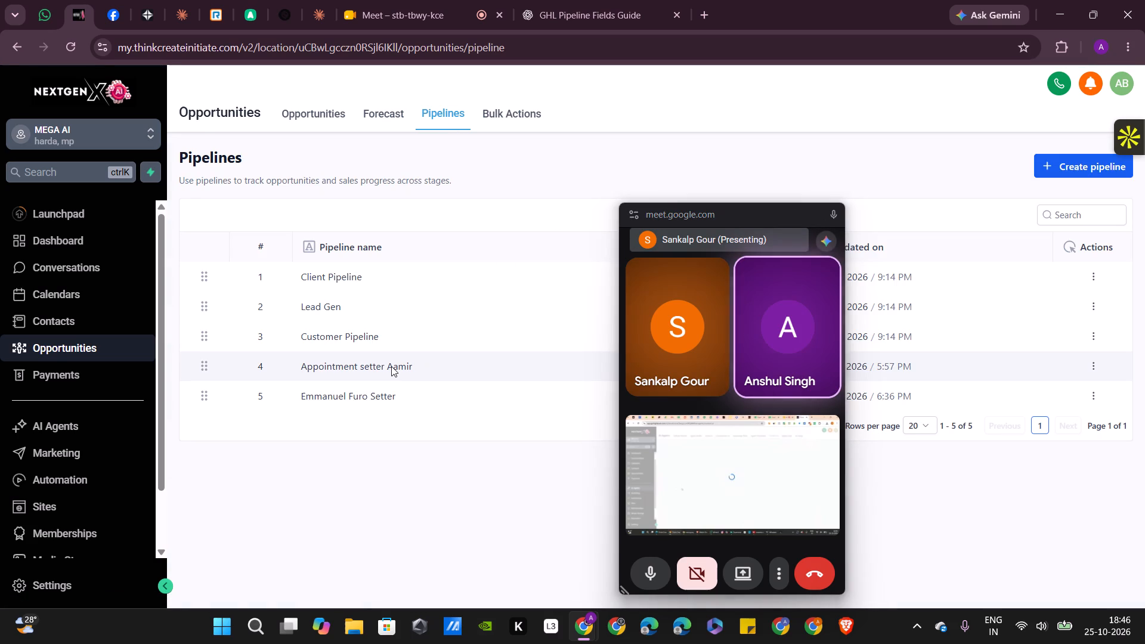
pyautogui.click(391, 366)
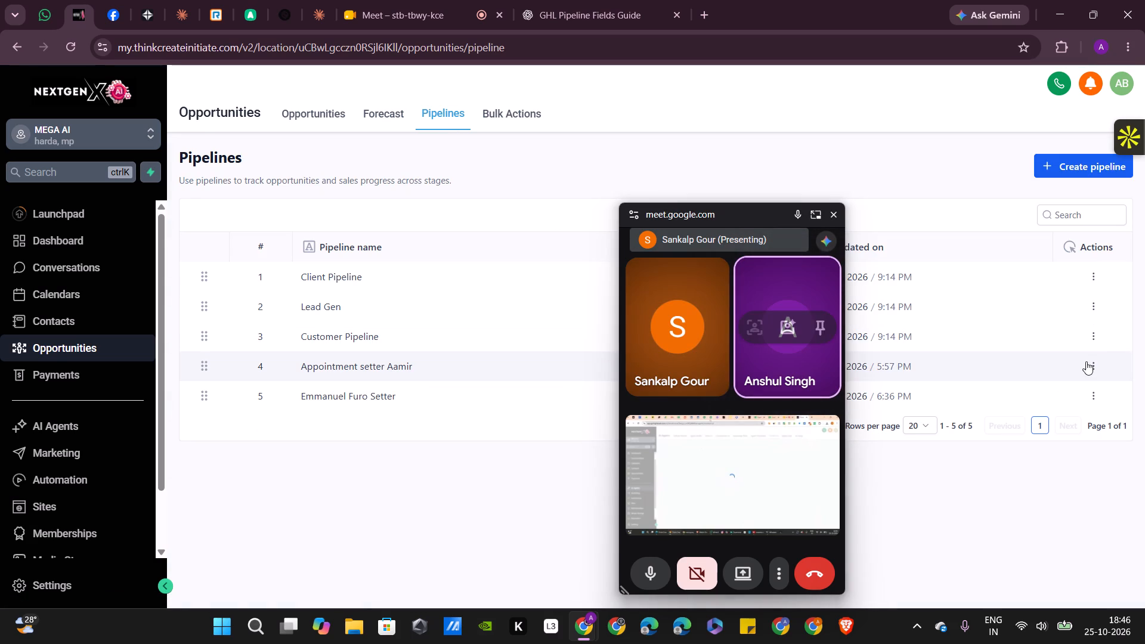
pyautogui.click(1087, 362)
pyautogui.click(1023, 395)
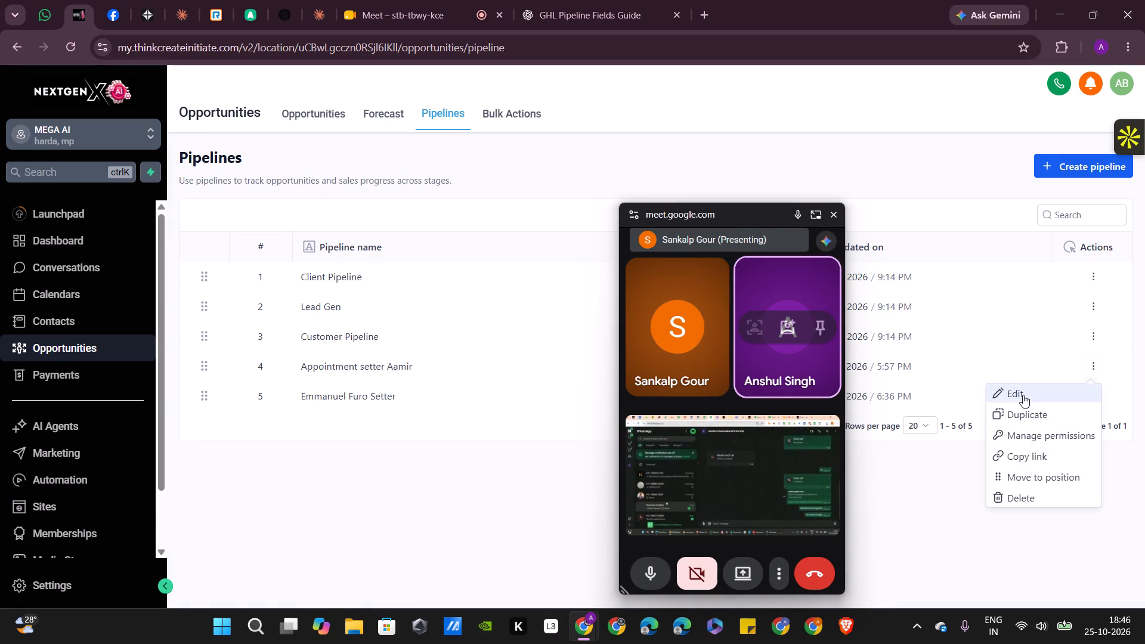
pyautogui.hscroll(1, 440, 374)
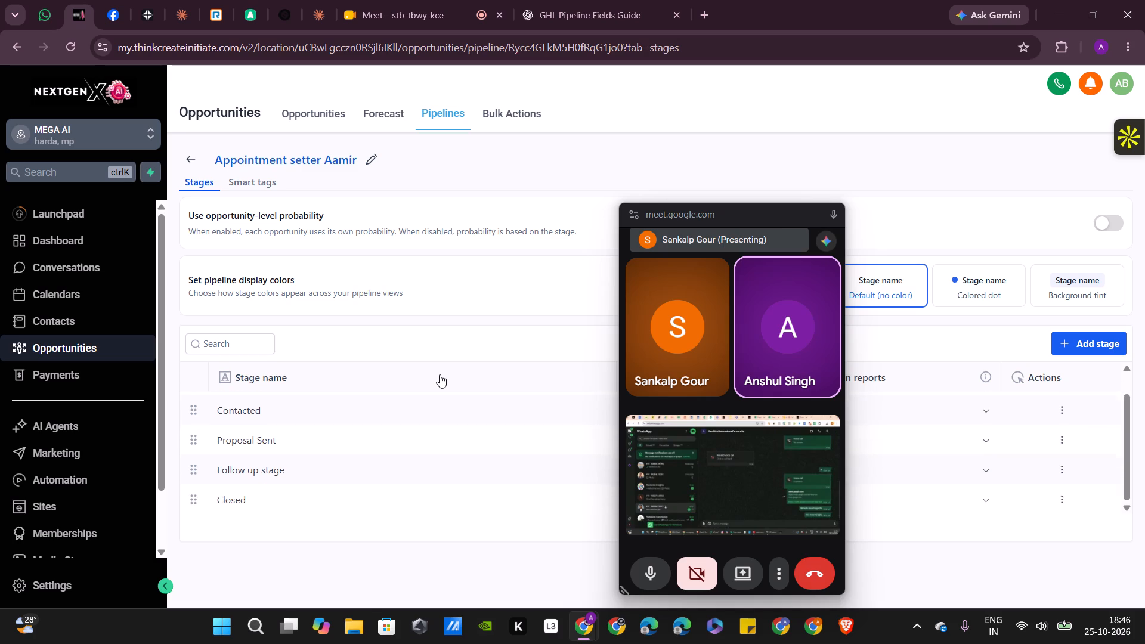
pyautogui.hscroll(1, 440, 374)
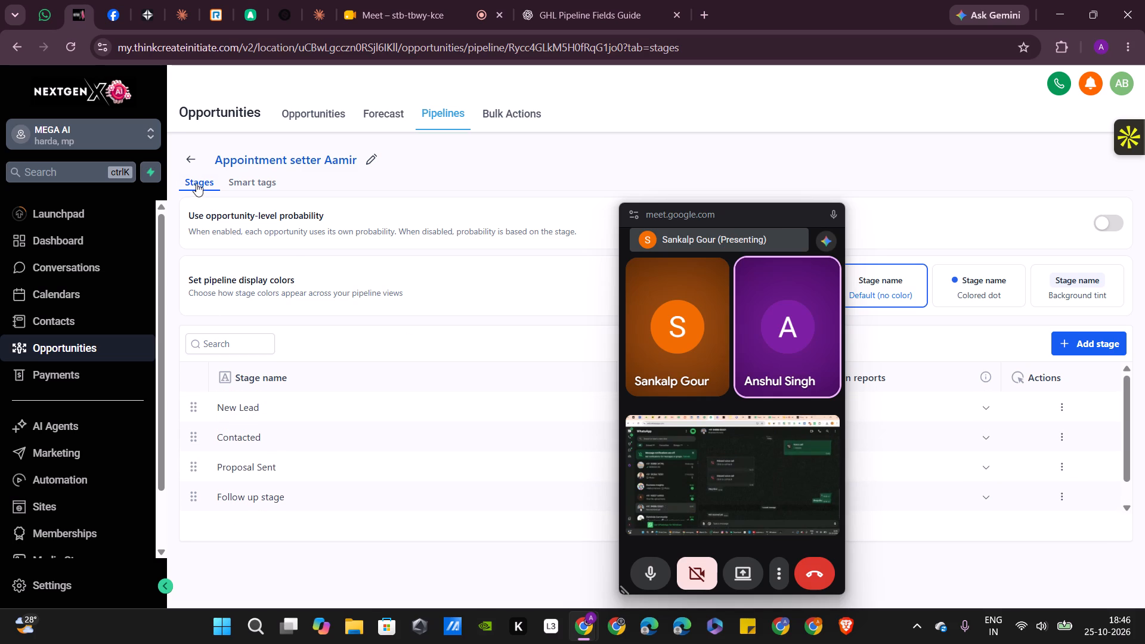
pyautogui.click(257, 179)
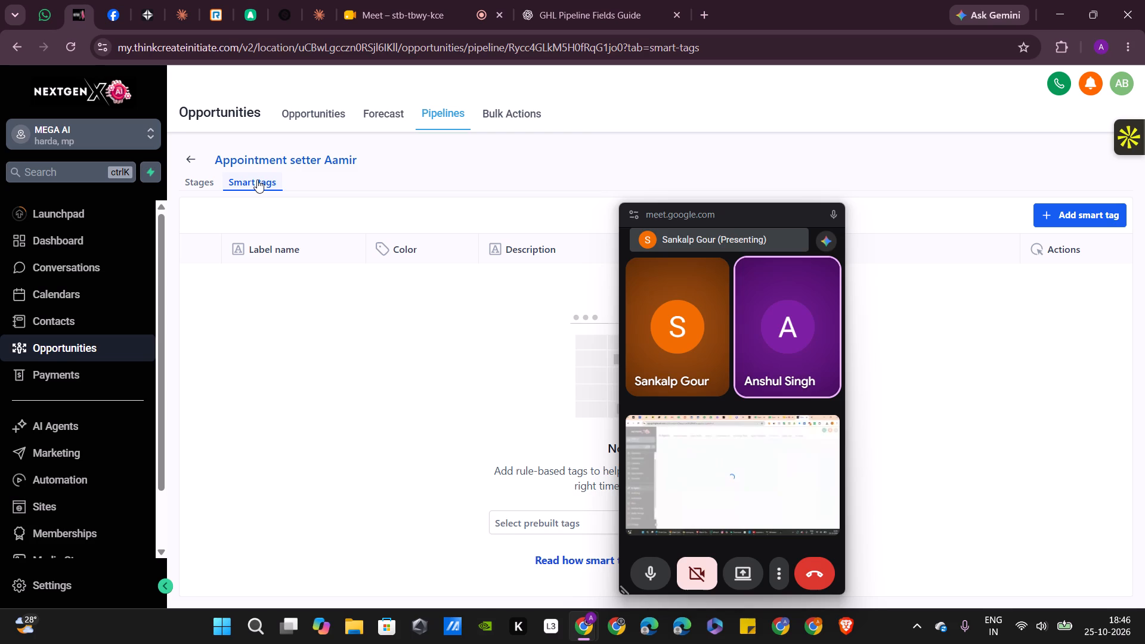
pyautogui.click(186, 157)
# Check the bulk actions history for opportunities and return to the Appointment setter Aamir board.
pyautogui.click(490, 114)
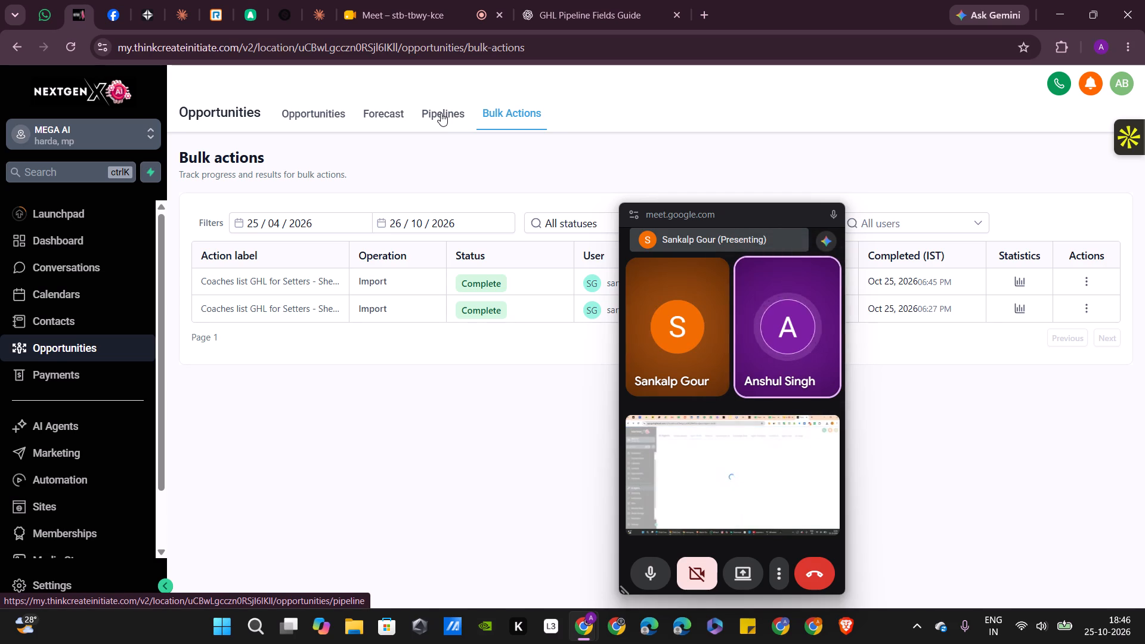
pyautogui.click(298, 112)
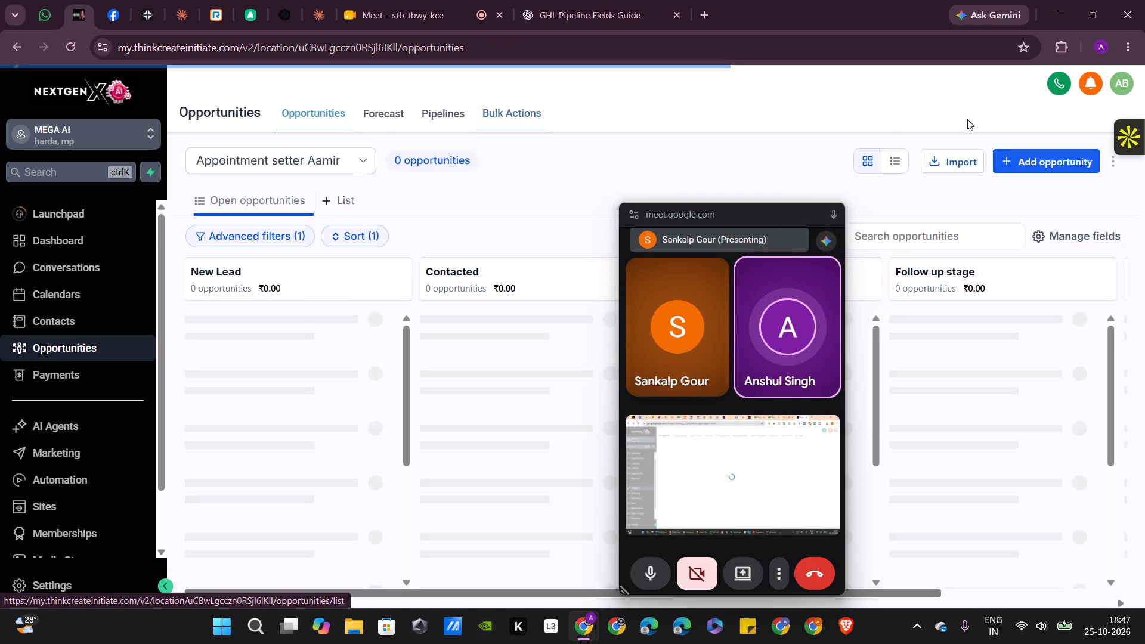
# Preview the new opportunity form for the Appointment setter Aamir pipeline and close it without creating anything.
pyautogui.click(1039, 165)
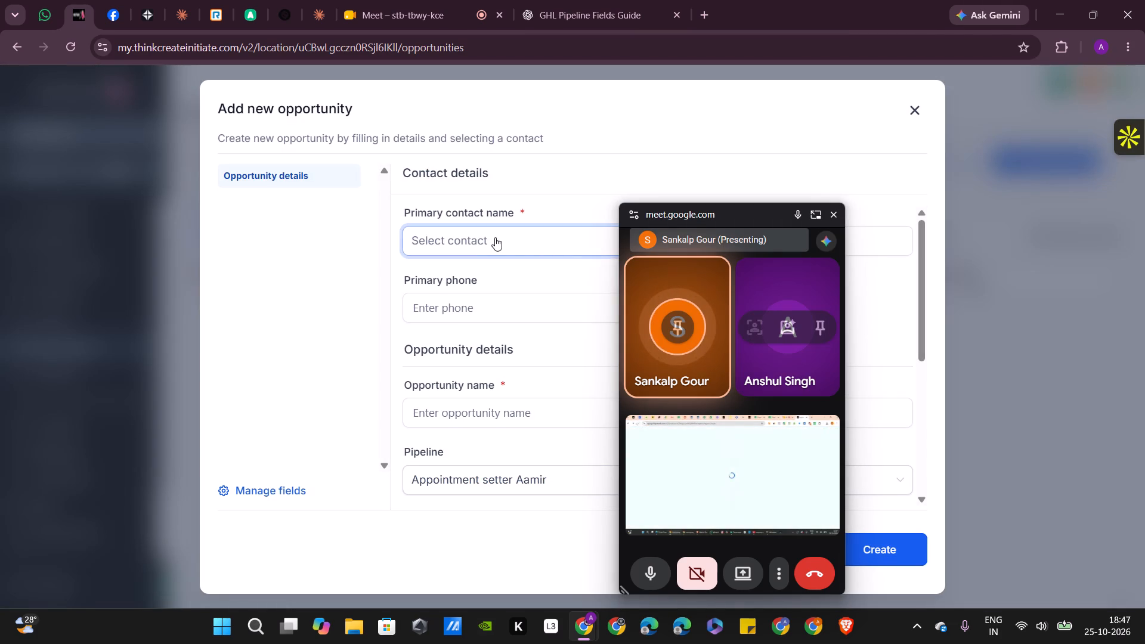
pyautogui.click(911, 114)
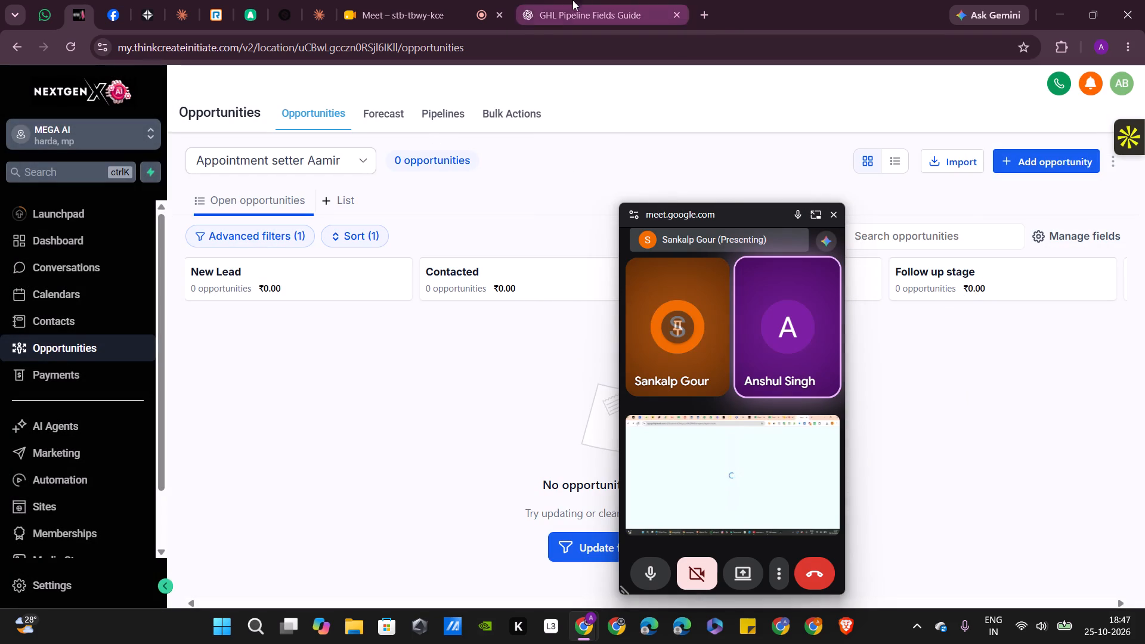
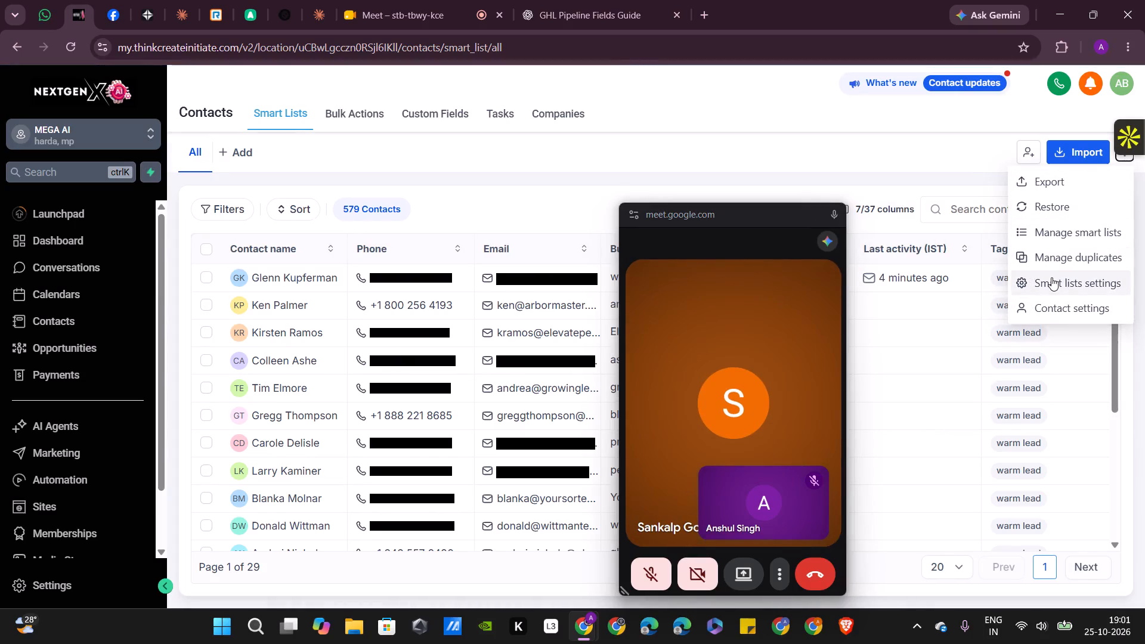
# Review the contacts' smart list management page and its smart lists settings, and return to the full contact list.
pyautogui.click(1044, 224)
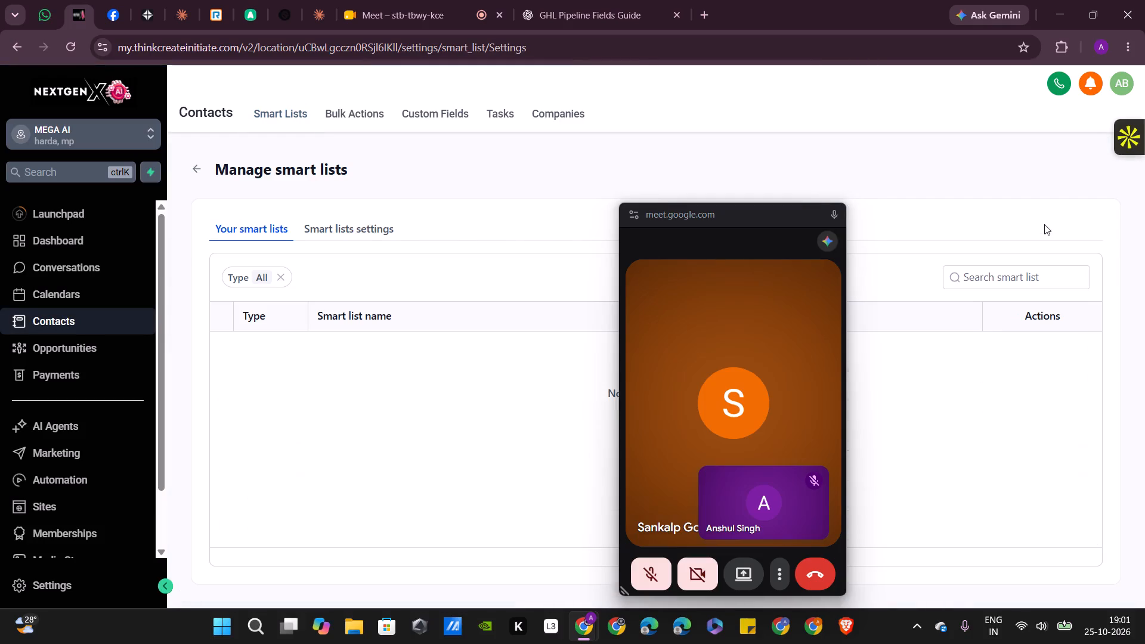
pyautogui.click(335, 218)
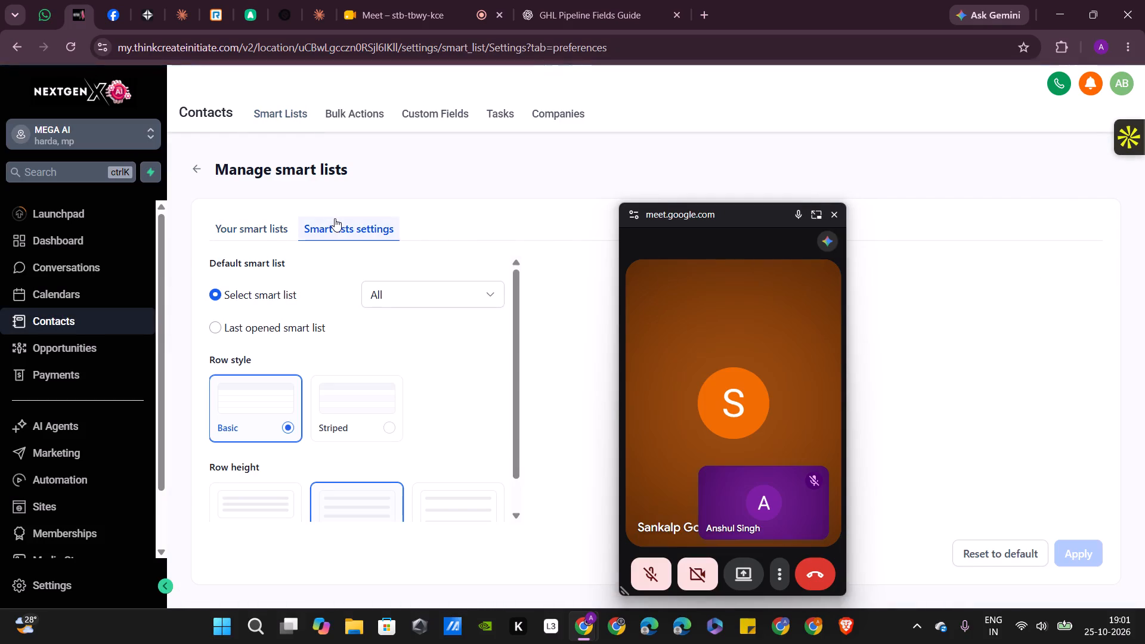
pyautogui.scroll(-2, 356, 369)
pyautogui.scroll(3, 356, 369)
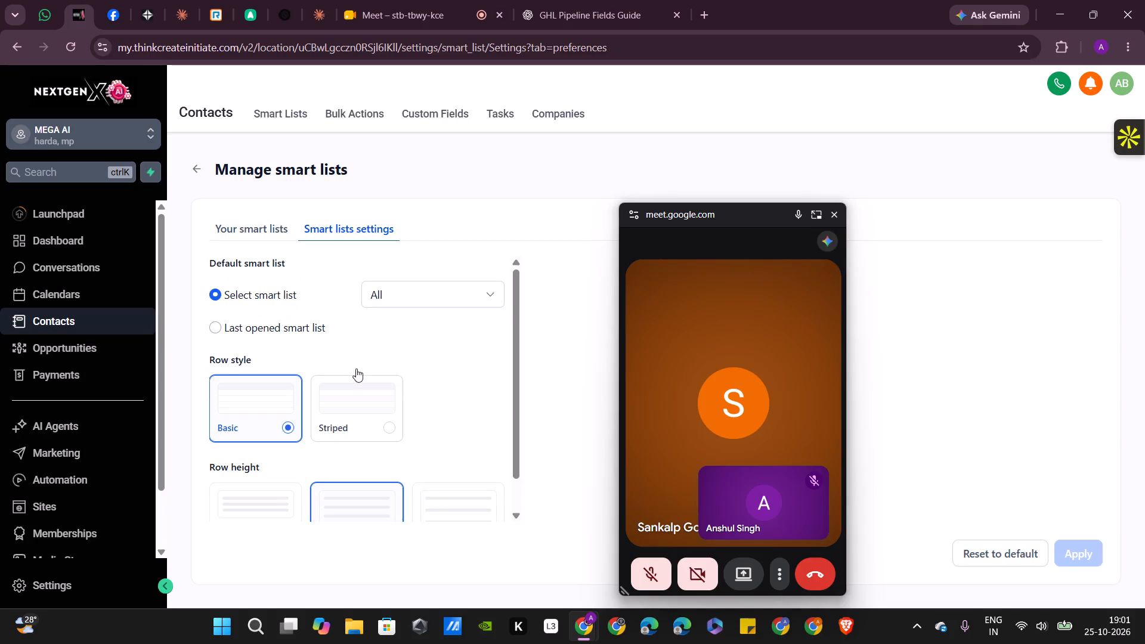
pyautogui.click(192, 164)
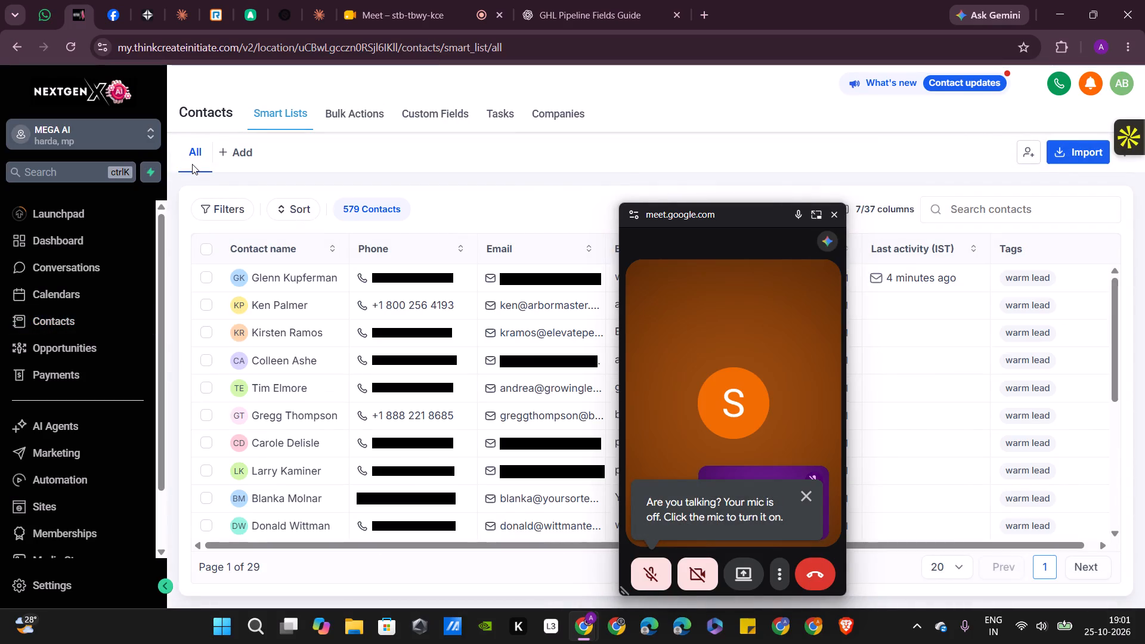
# Start adding a new contacts smart list and open its filter options.
pyautogui.click(228, 156)
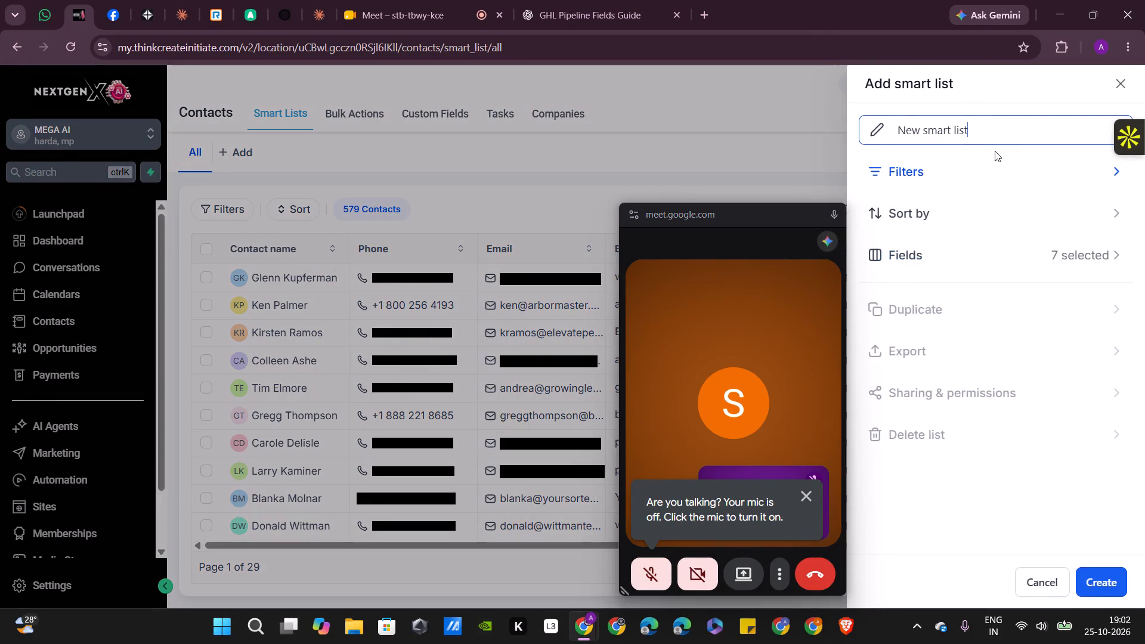
pyautogui.click(991, 166)
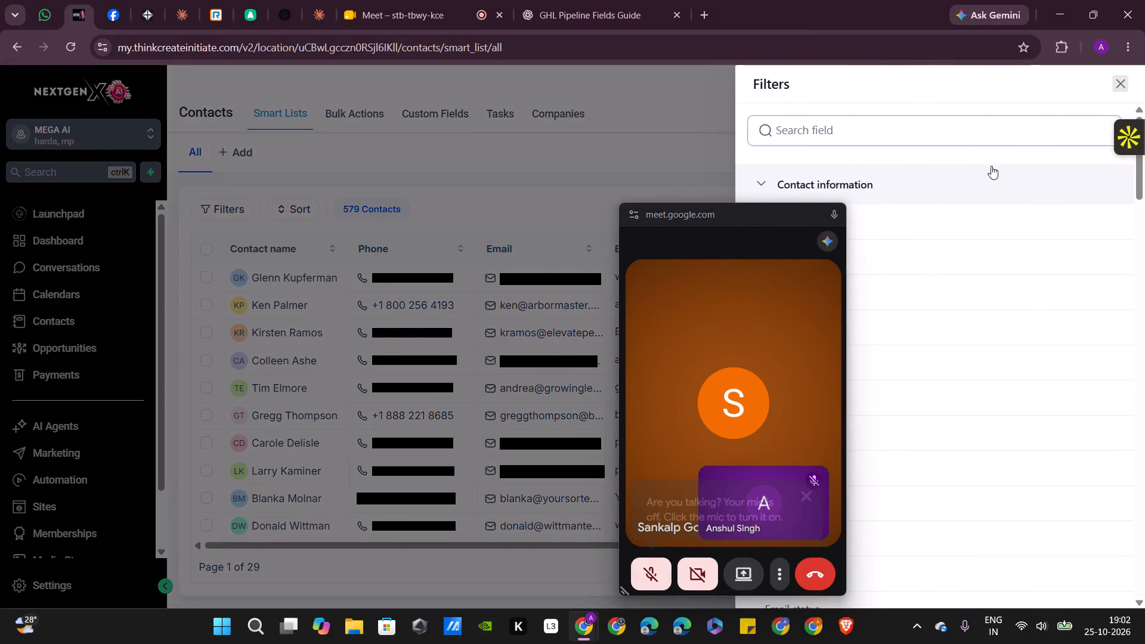
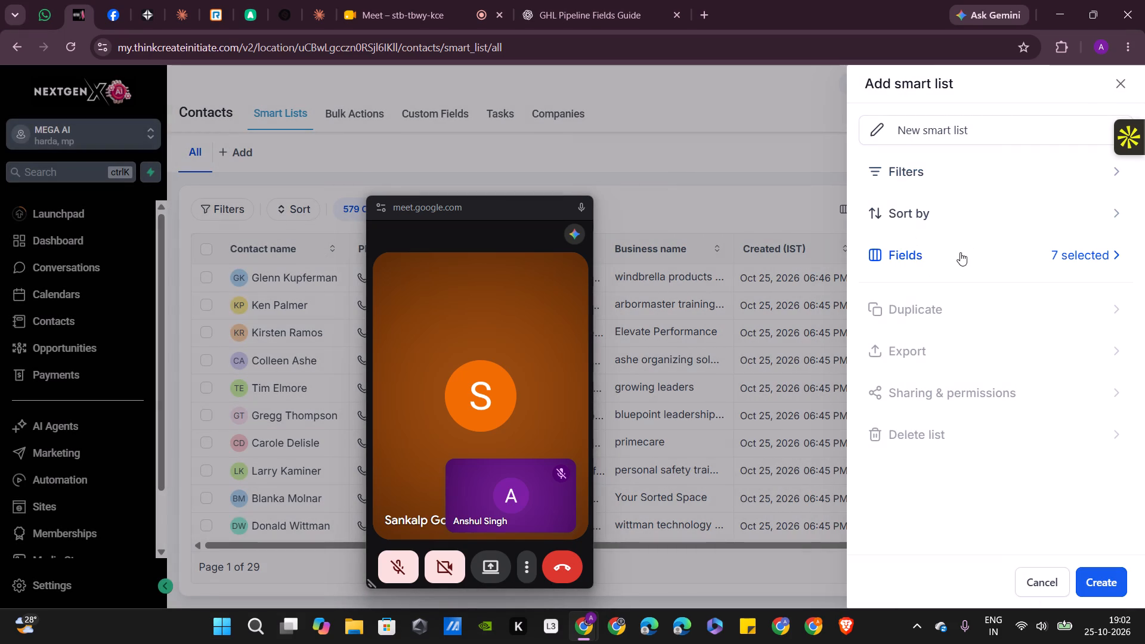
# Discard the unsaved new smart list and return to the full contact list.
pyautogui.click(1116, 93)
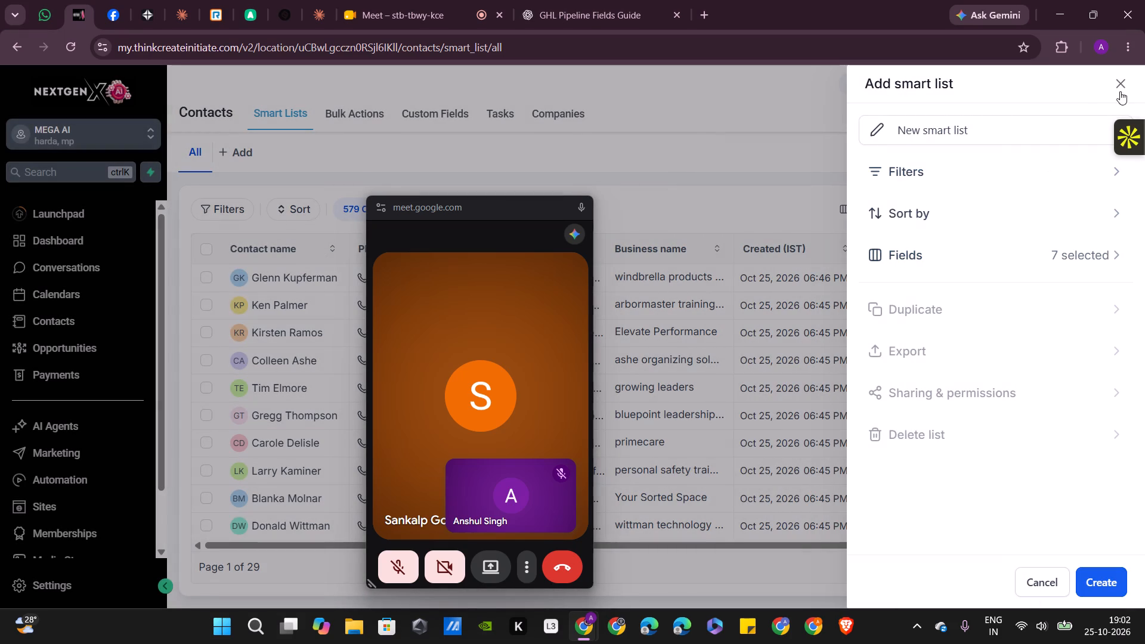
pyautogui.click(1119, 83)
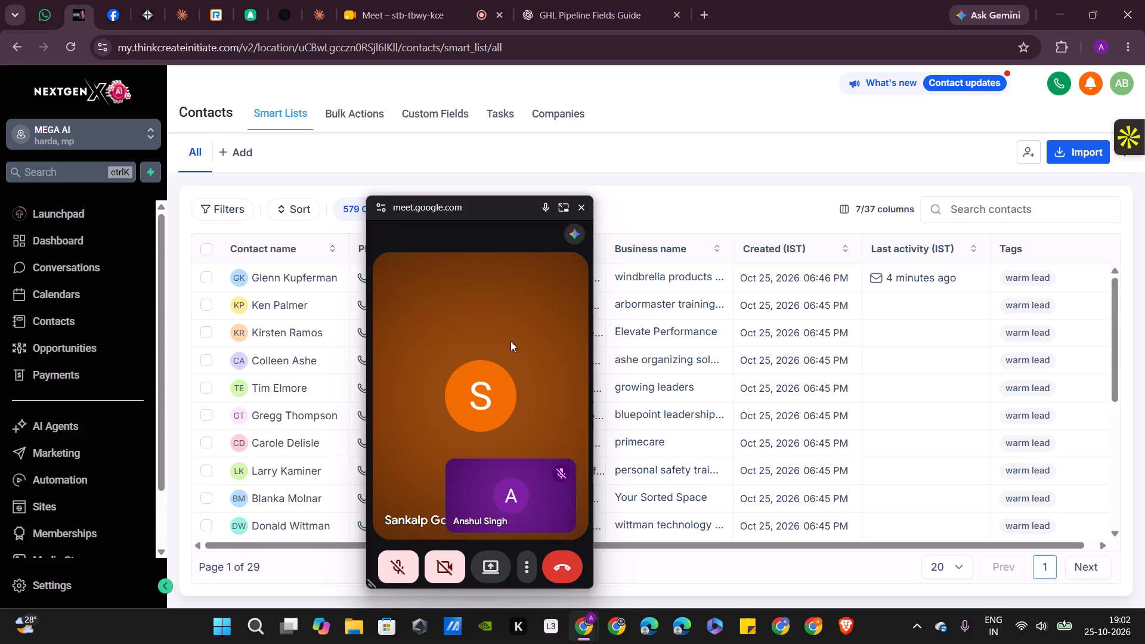